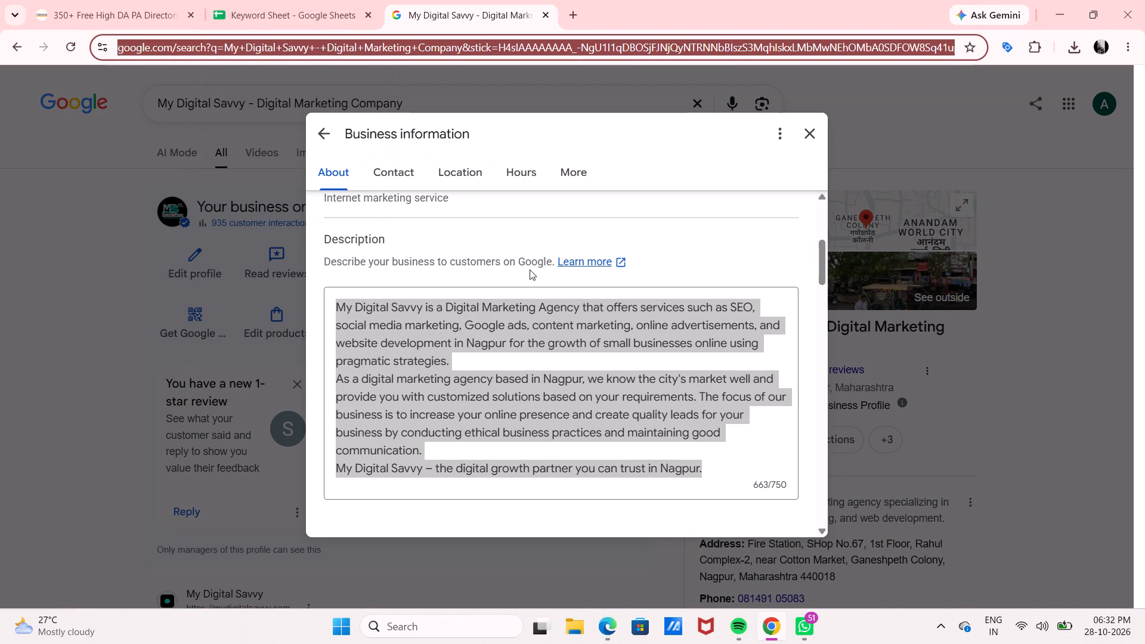
{"action": "left_click", "coordinate": [293, 6]}
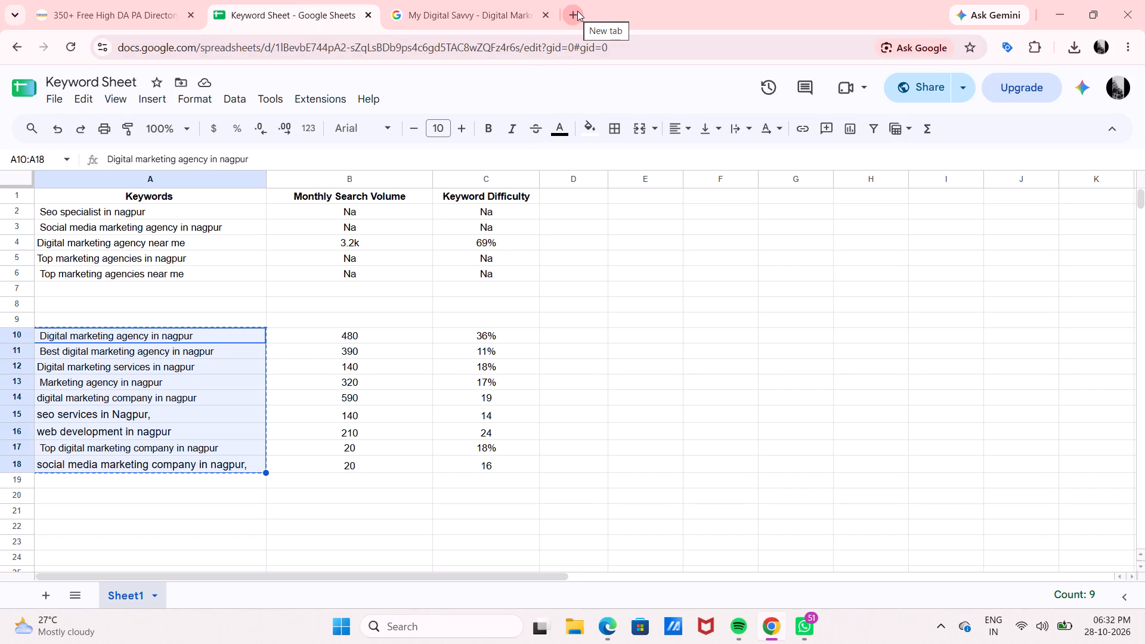
{"action": "left_click", "coordinate": [84, 3]}
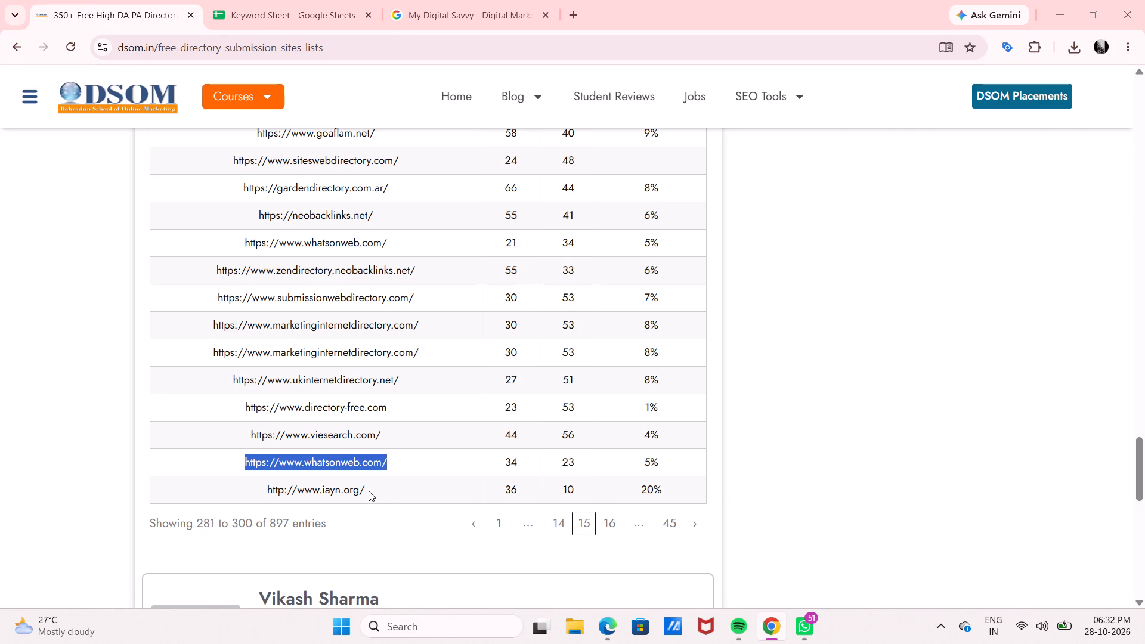
{"action": "left_click_drag", "start_coordinate": [369, 491], "coordinate": [255, 493]}
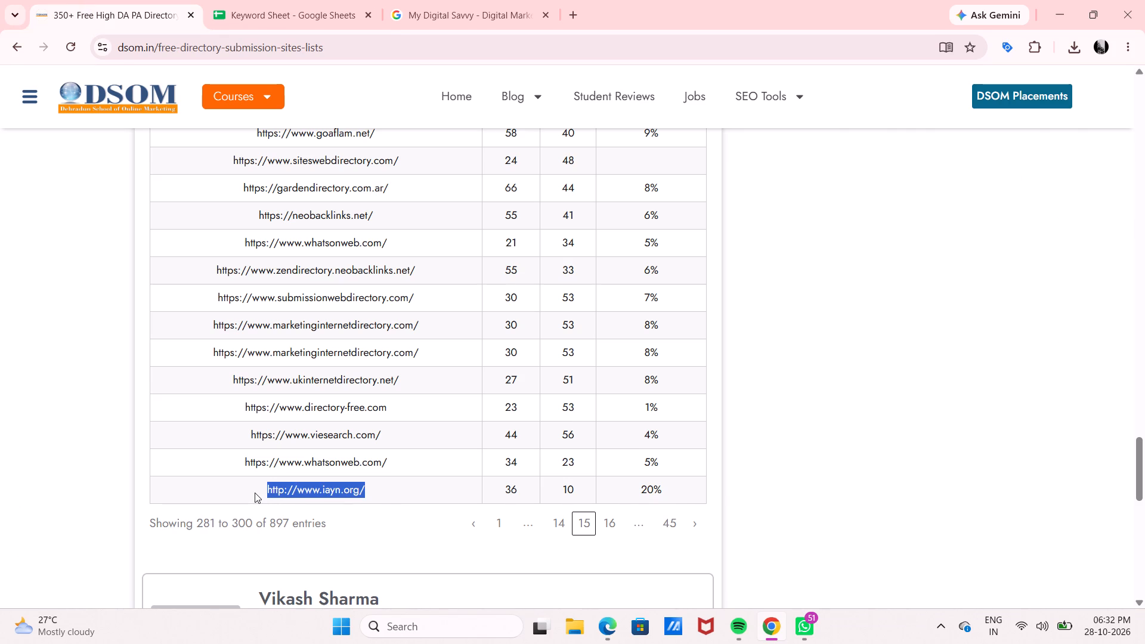
{"action": "key", "text": "c"}
{"action": "key", "text": "ctrl+c"}
{"action": "left_click", "coordinate": [572, 21]}
{"action": "key", "text": "ctrl+v"}
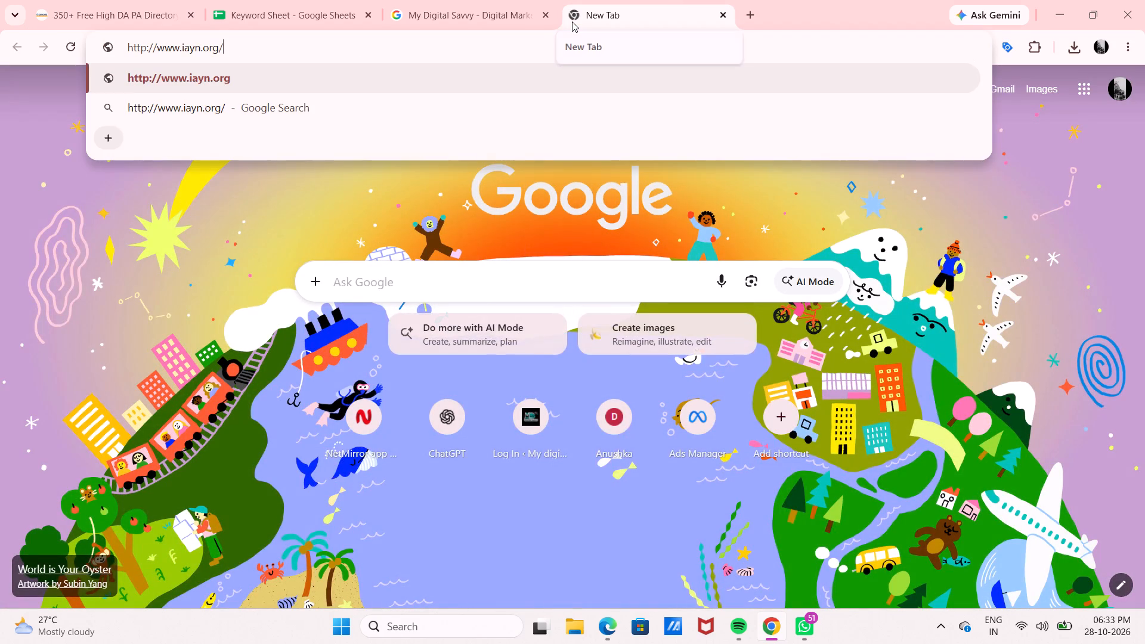
{"action": "key", "text": "Return"}
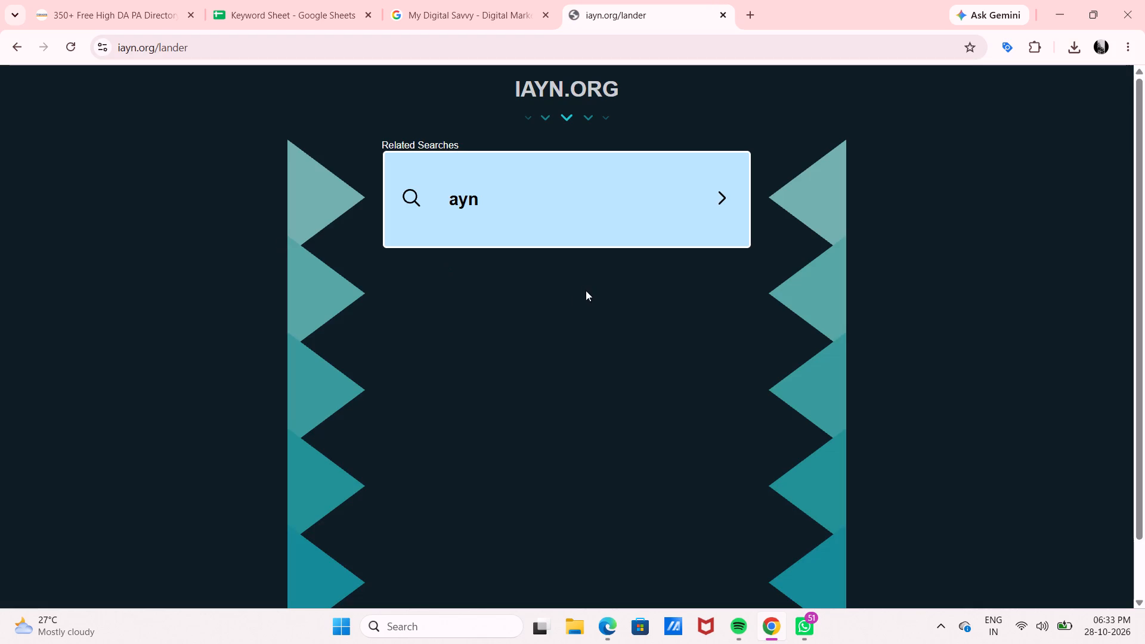
{"action": "left_click", "coordinate": [98, 2]}
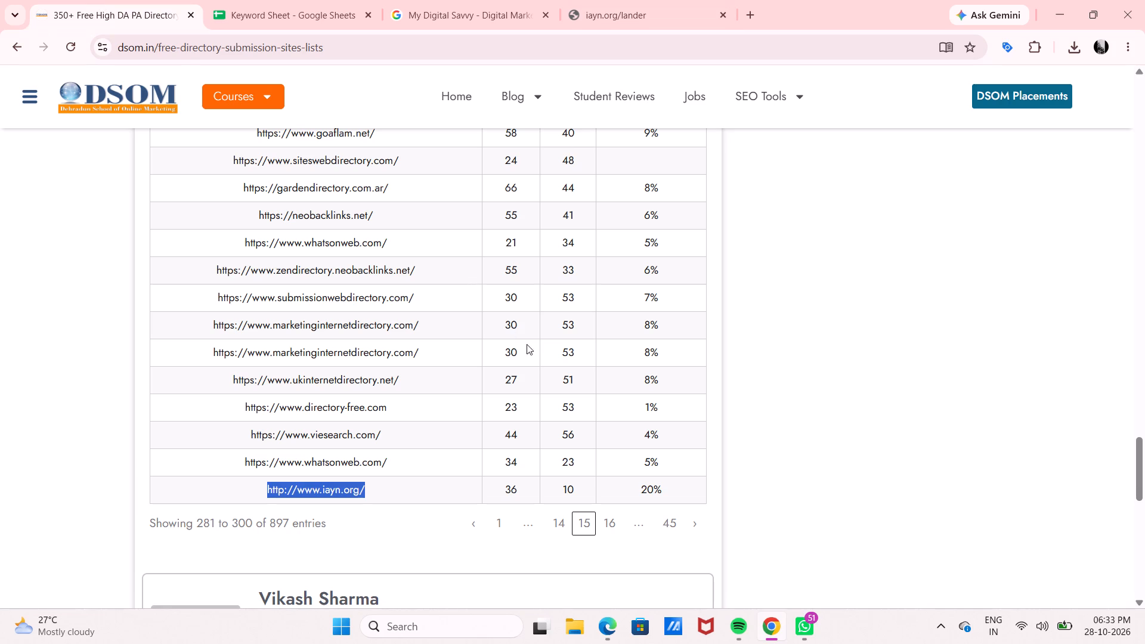
{"action": "left_click", "coordinate": [612, 524]}
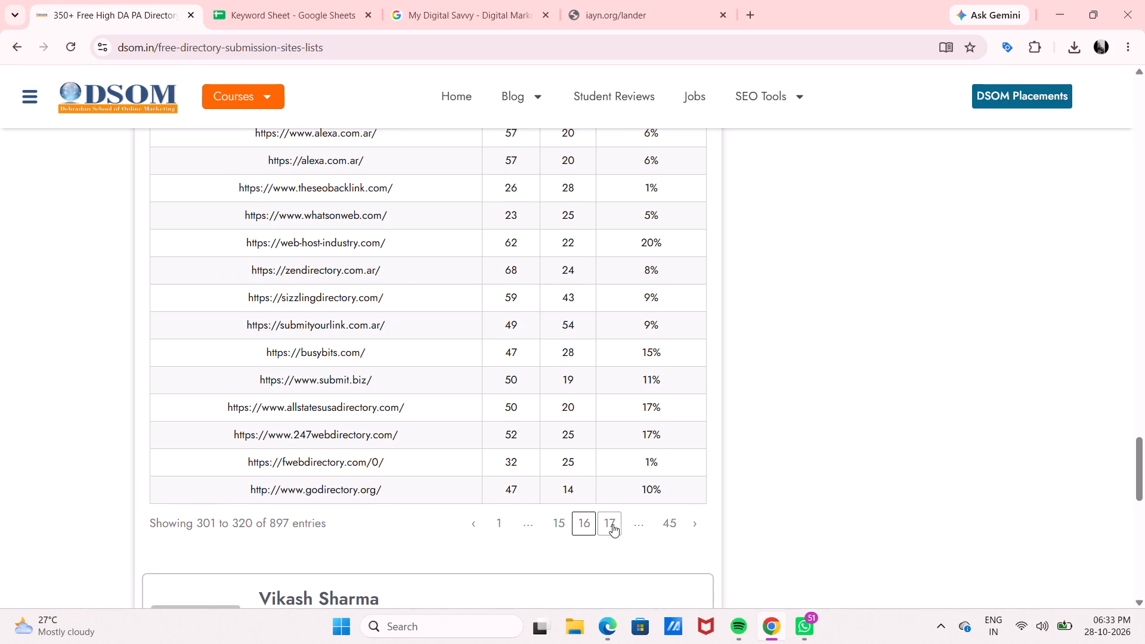
{"action": "scroll", "coordinate": [451, 309], "scroll_direction": "up", "scroll_amount": 3}
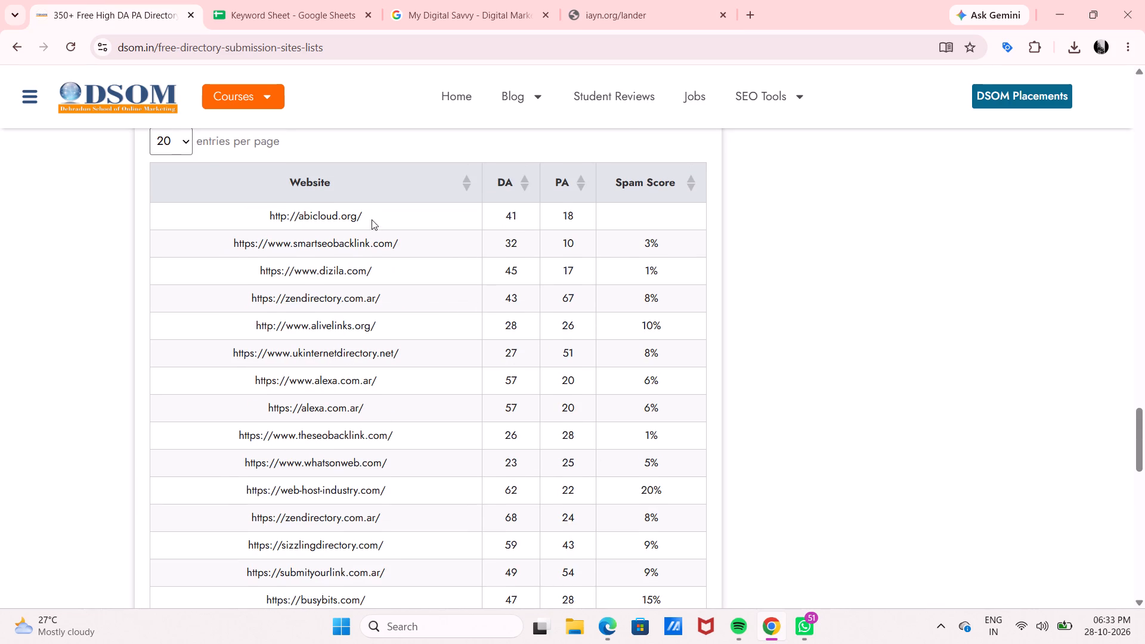
{"action": "left_click_drag", "start_coordinate": [370, 215], "coordinate": [270, 218]}
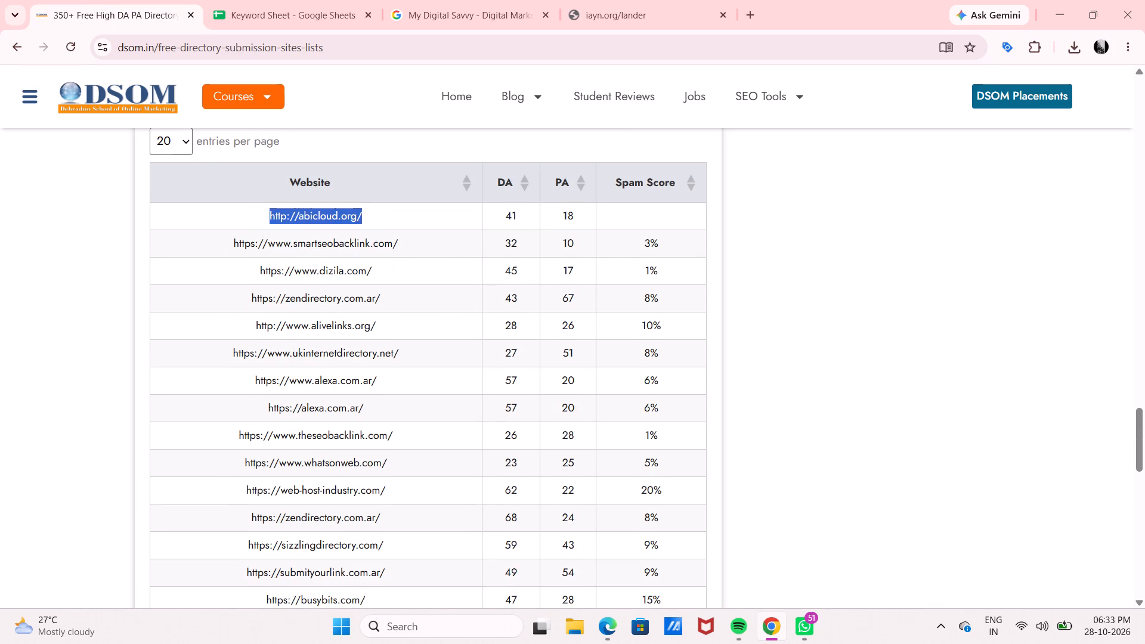
{"action": "left_click_drag", "start_coordinate": [270, 218], "coordinate": [269, 219]}
{"action": "key", "text": "ctrl+c"}
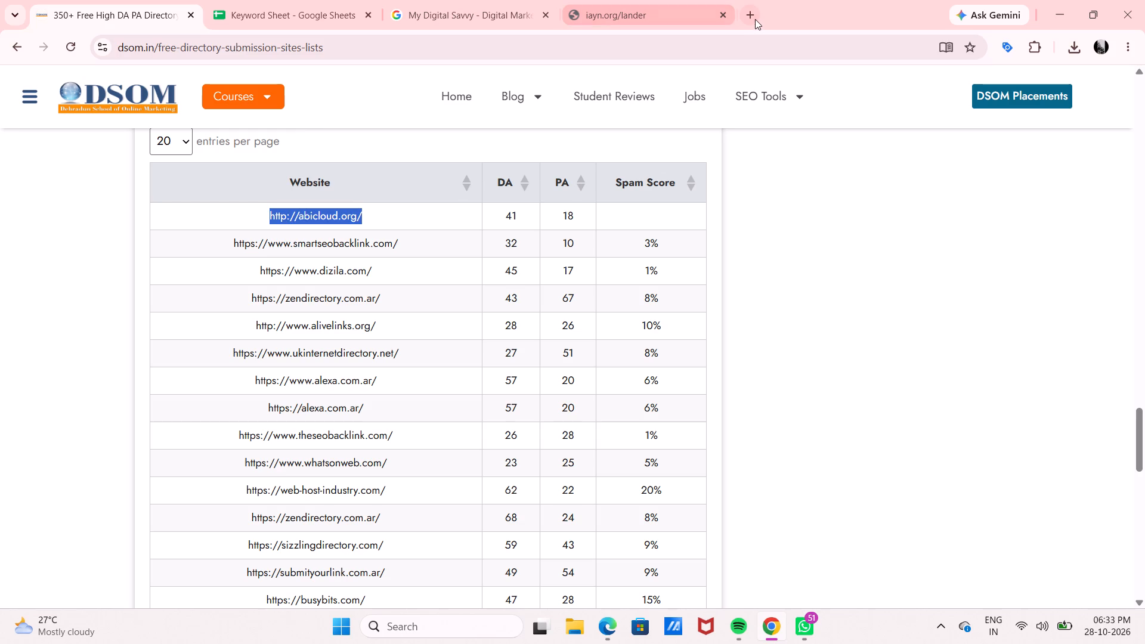
{"action": "left_click", "coordinate": [756, 20]}
{"action": "key", "text": "ctrl+v"}
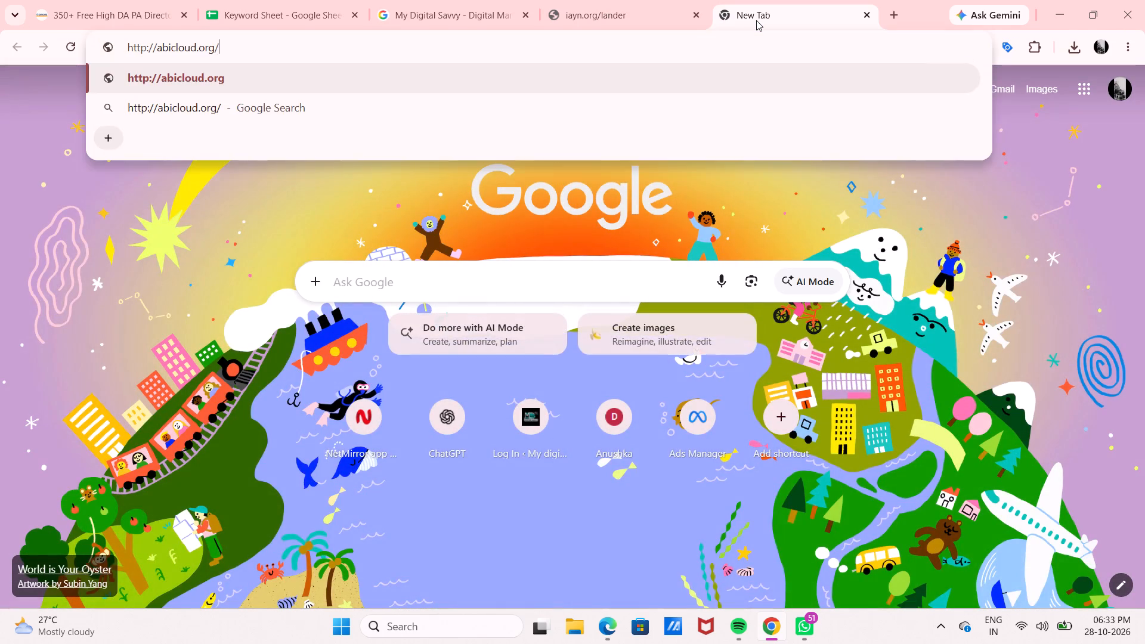
{"action": "key", "text": "Return"}
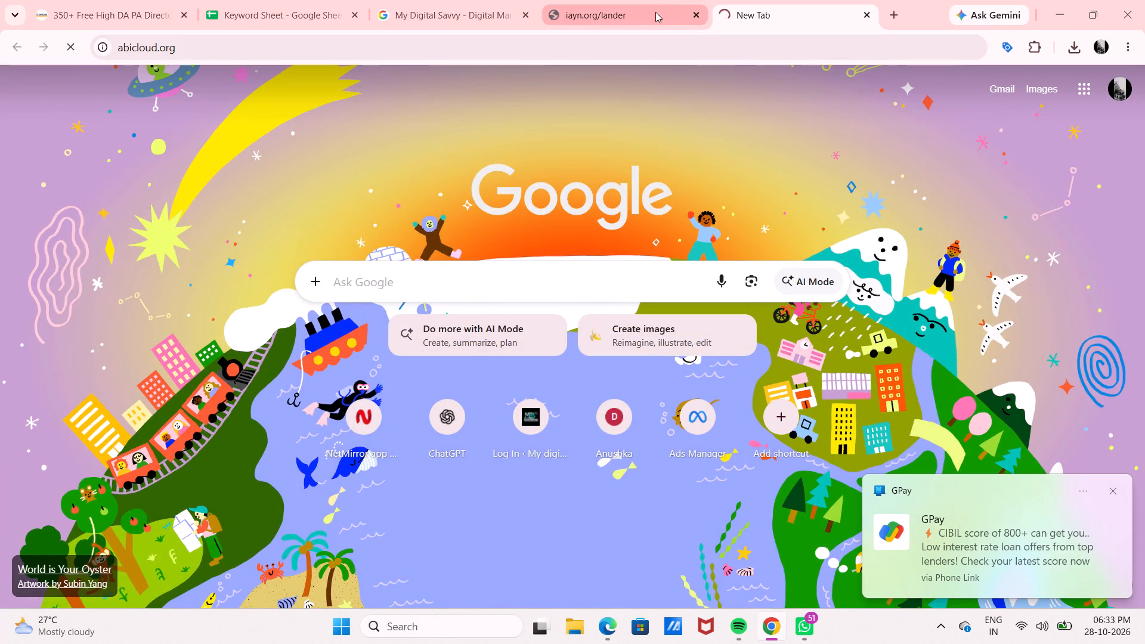
Close the iayn.org browser tab.
{"action": "left_click", "coordinate": [641, 16]}
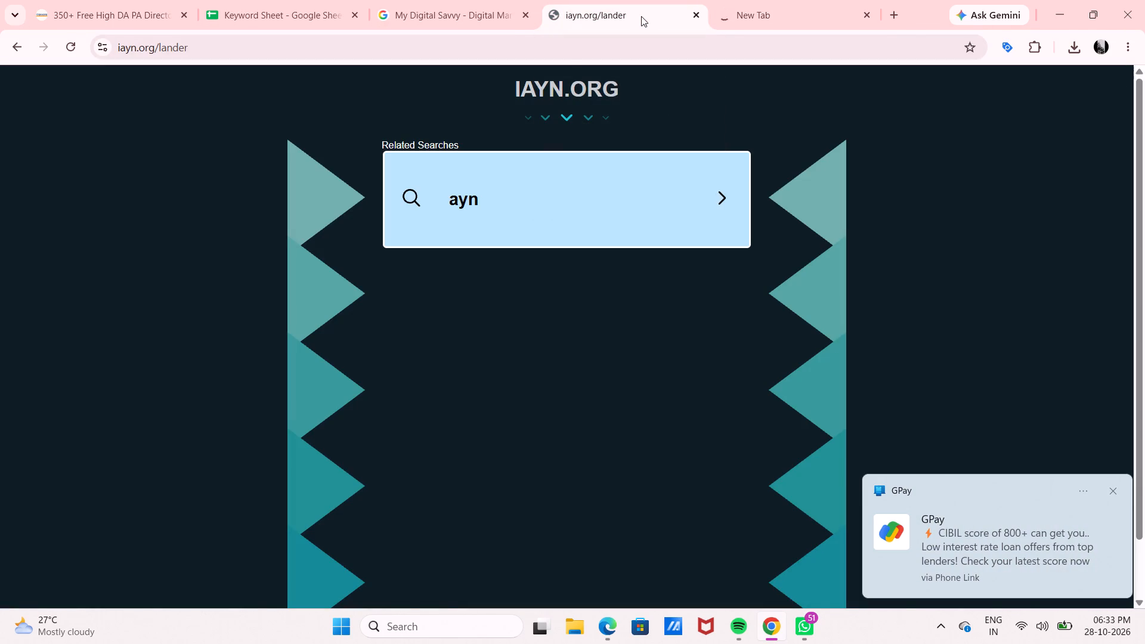
{"action": "left_click", "coordinate": [695, 12]}
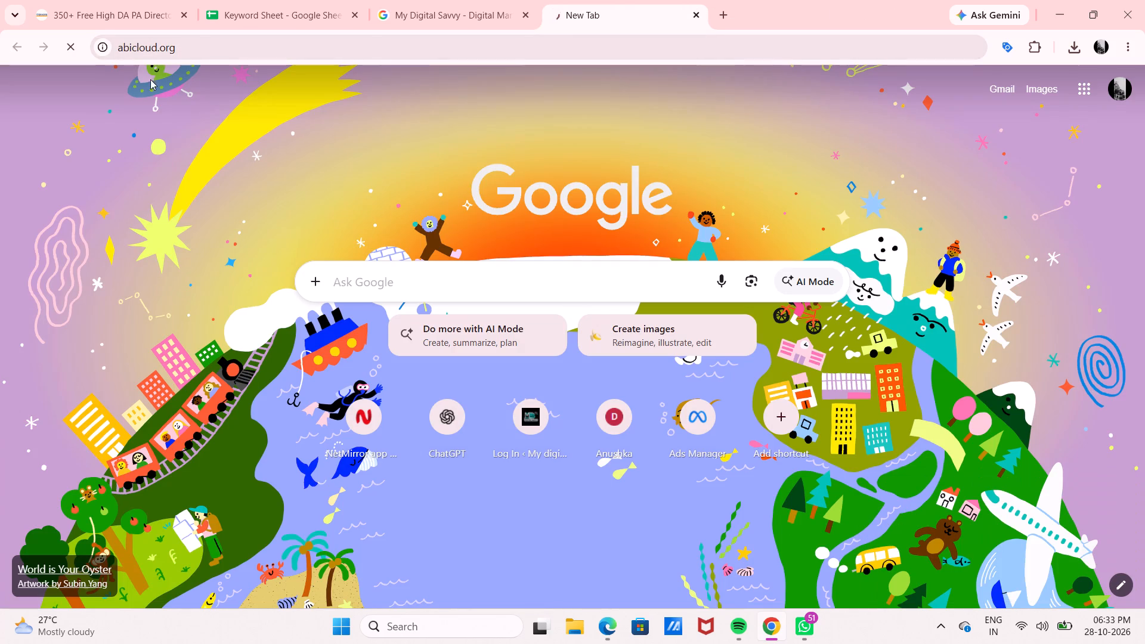
{"action": "left_click", "coordinate": [158, 10]}
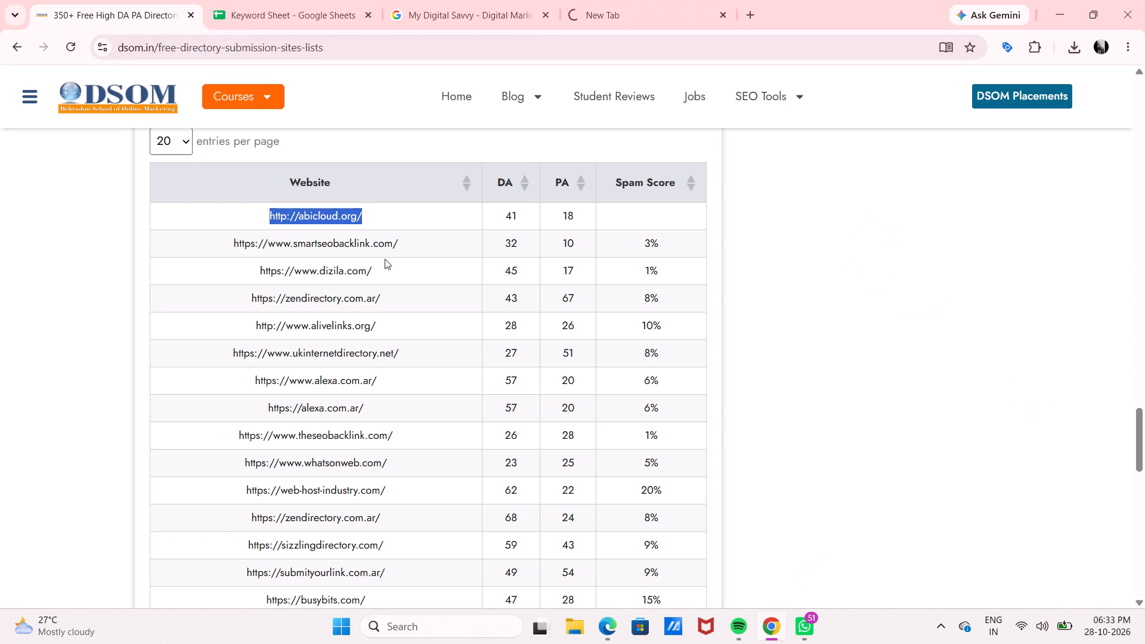
{"action": "left_click_drag", "start_coordinate": [400, 244], "coordinate": [243, 264]}
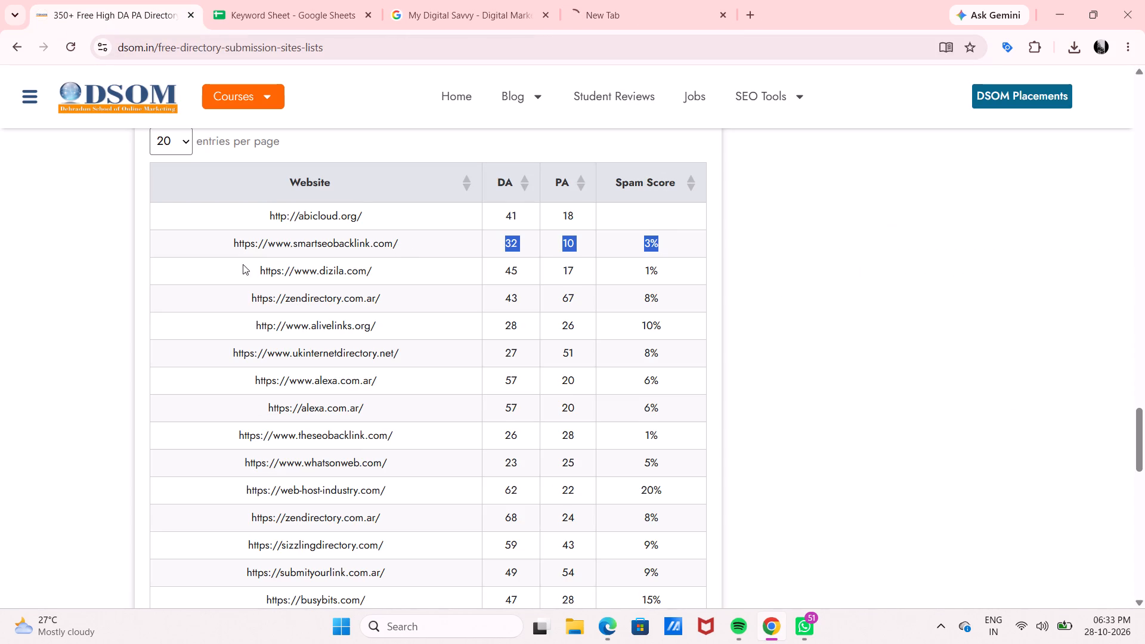
{"action": "left_click_drag", "start_coordinate": [243, 264], "coordinate": [232, 252]}
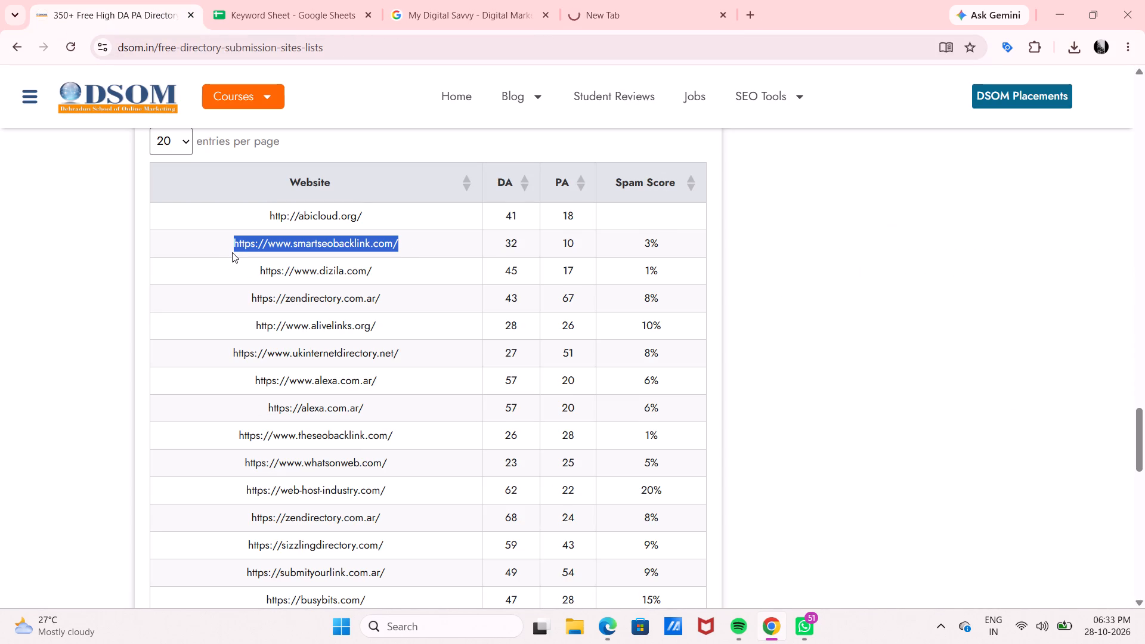
{"action": "key", "text": "ctrl+c"}
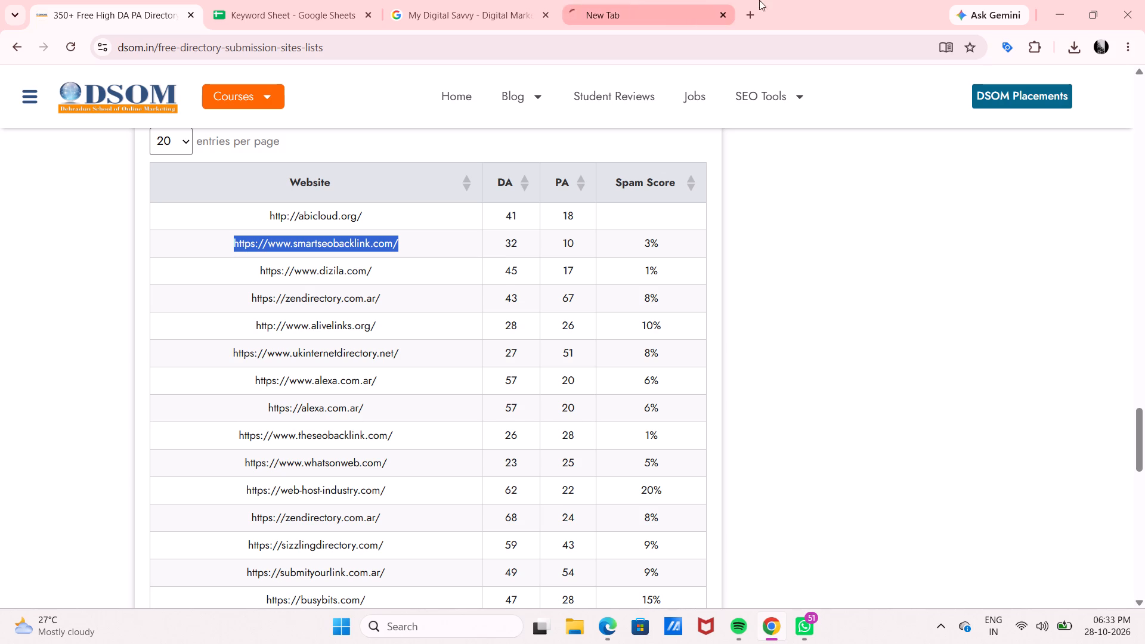
{"action": "left_click", "coordinate": [750, 10]}
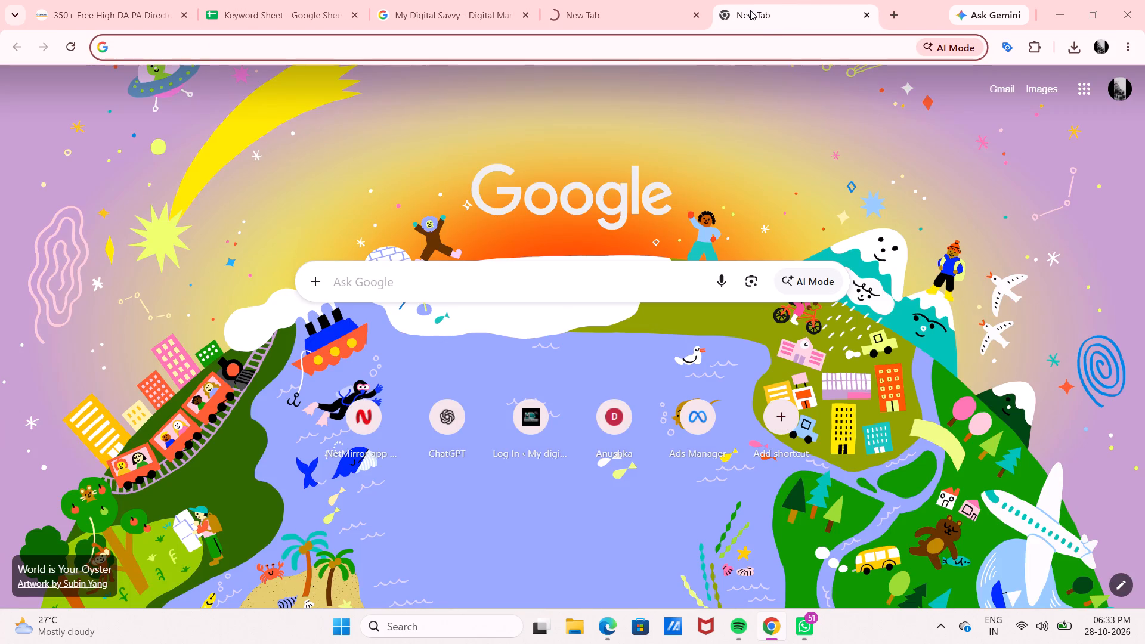
{"action": "key", "text": "ctrl+v"}
{"action": "key", "text": "Return"}
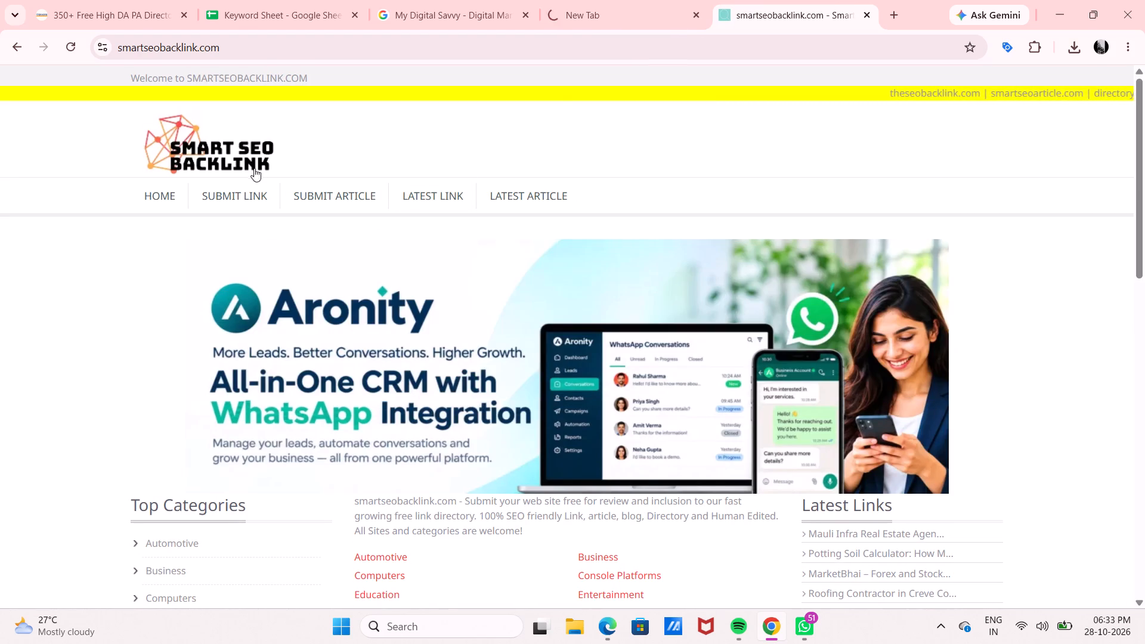
On the Smart SEO Backlink Submit Link form, set the category to Business and the subcategory to Business Services.
{"action": "left_click", "coordinate": [248, 190]}
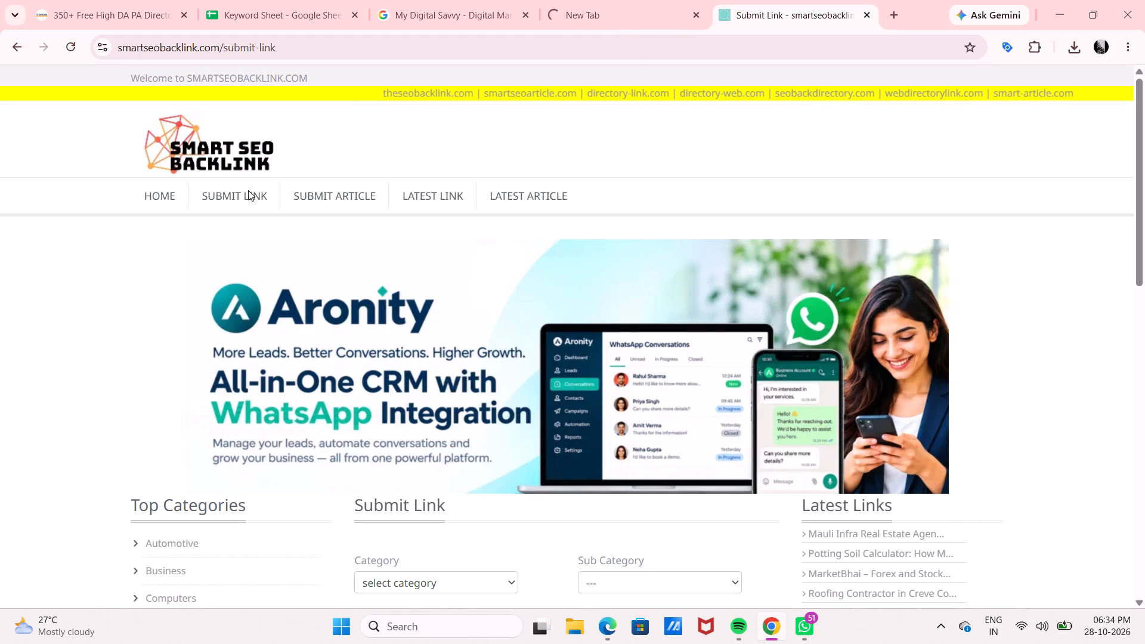
{"action": "scroll", "coordinate": [429, 387], "scroll_direction": "down", "scroll_amount": 3}
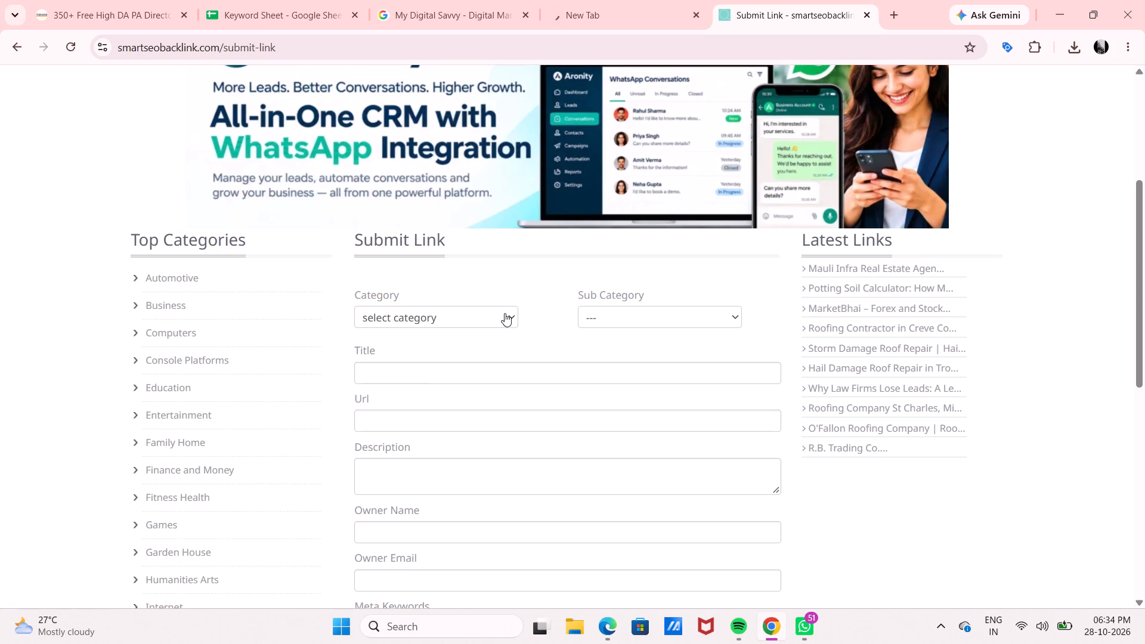
{"action": "left_click", "coordinate": [506, 323]}
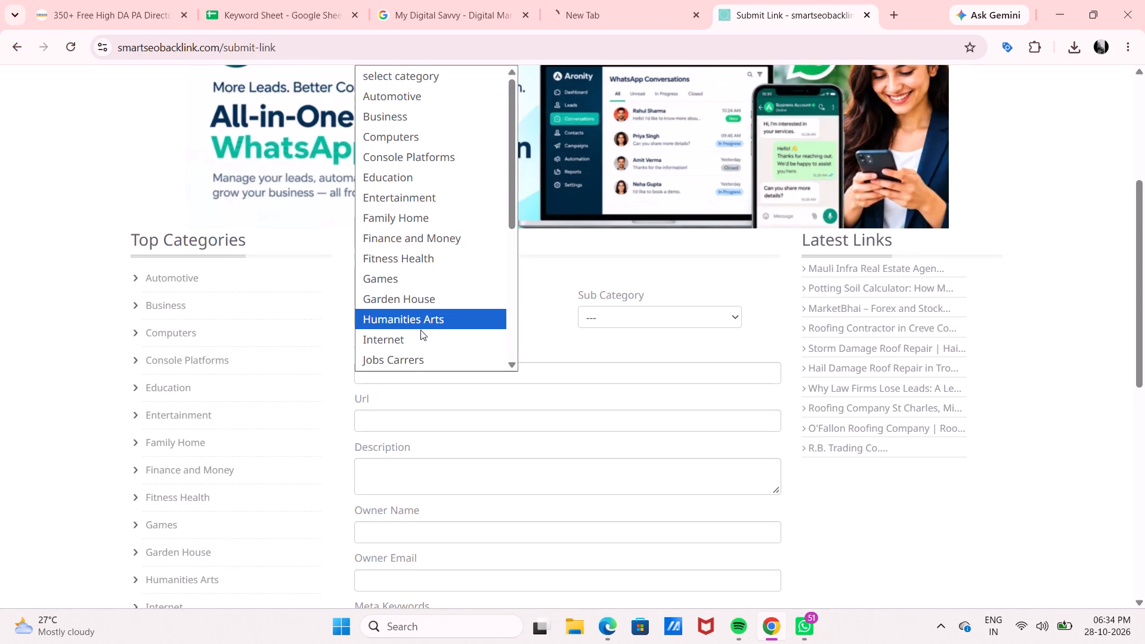
{"action": "left_click", "coordinate": [411, 113]}
{"action": "left_click", "coordinate": [661, 318]}
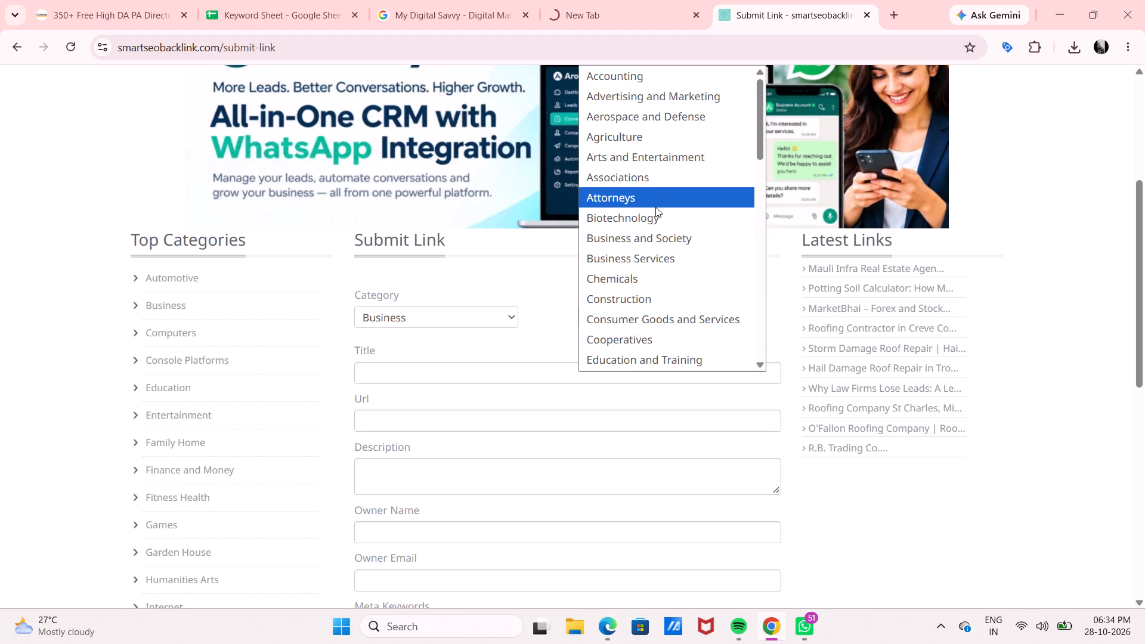
{"action": "left_click", "coordinate": [654, 256]}
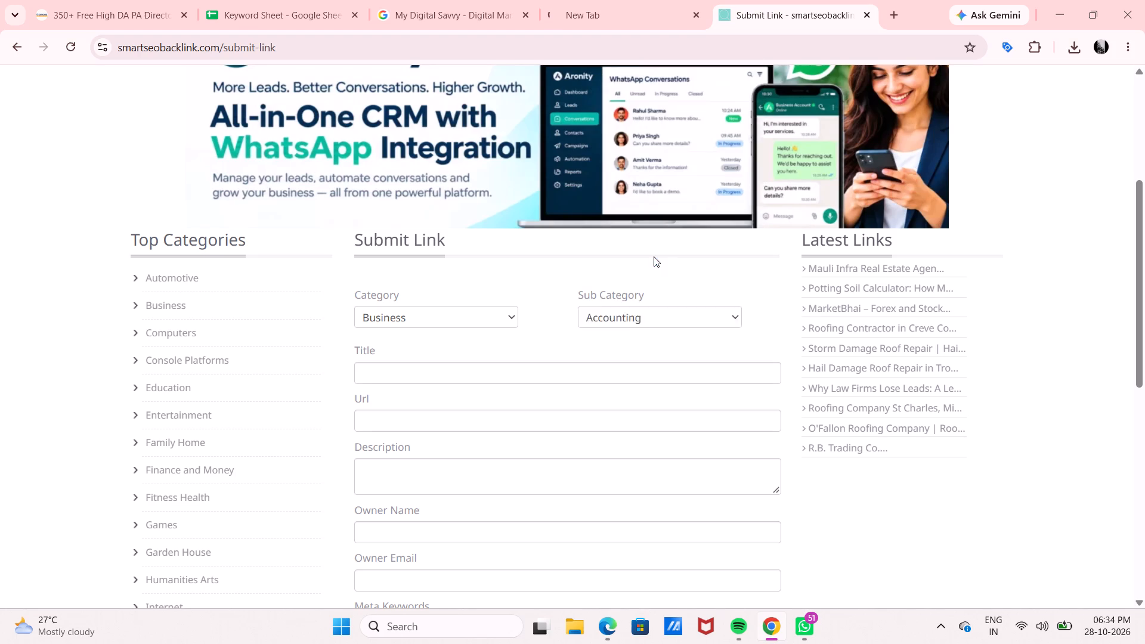
Activate the form's Title field and switch to the Keyword Sheet to find a title keyword.
{"action": "left_click", "coordinate": [521, 374]}
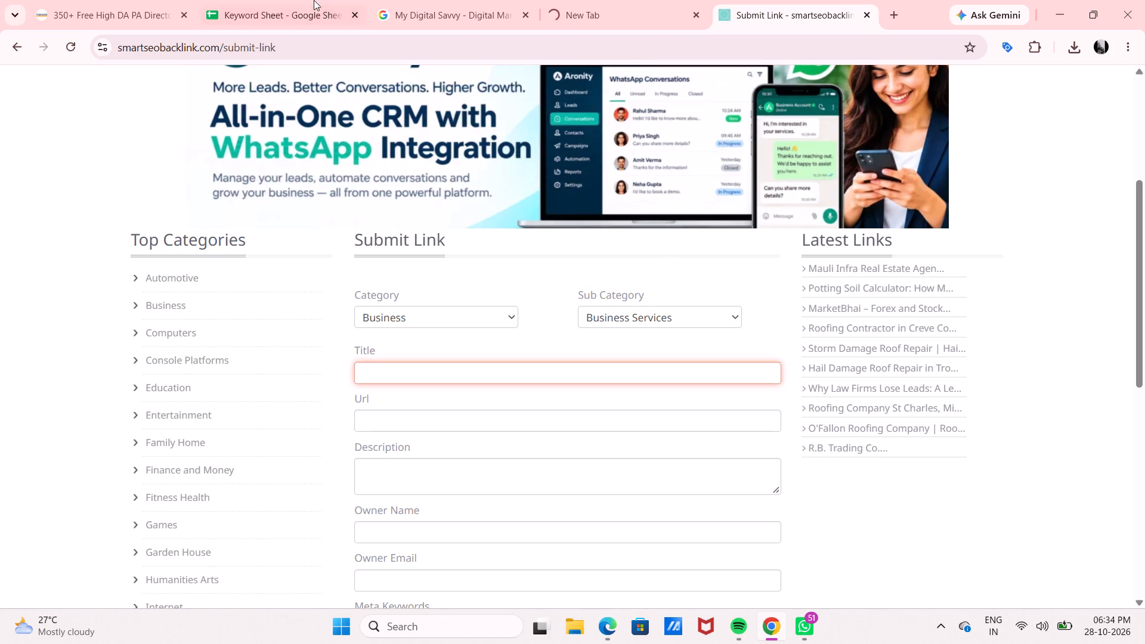
{"action": "left_click", "coordinate": [301, 23]}
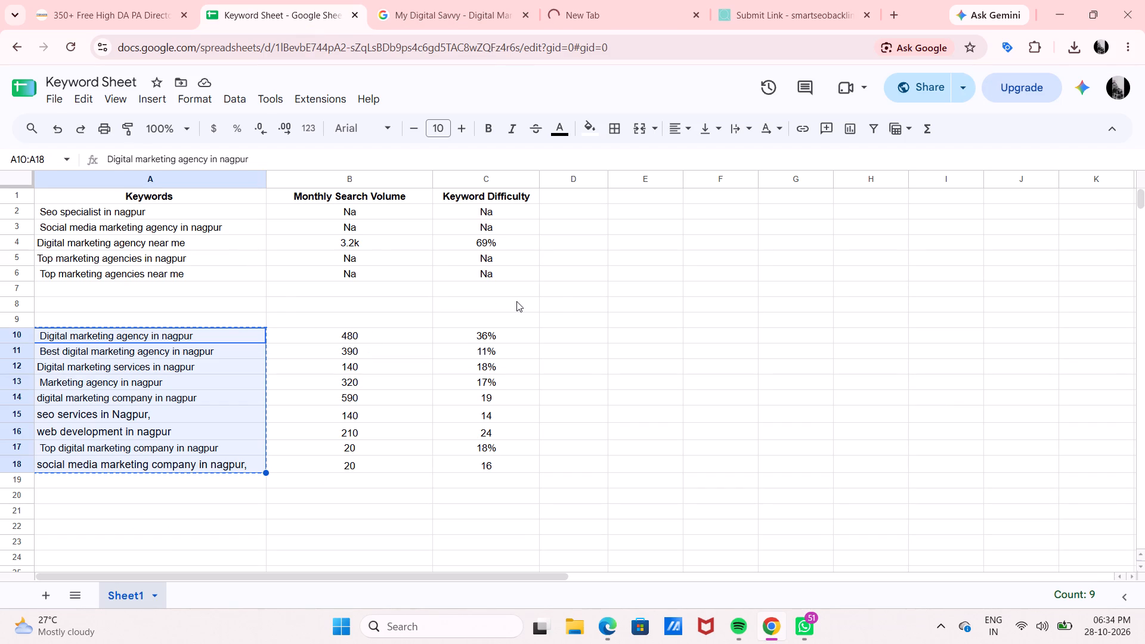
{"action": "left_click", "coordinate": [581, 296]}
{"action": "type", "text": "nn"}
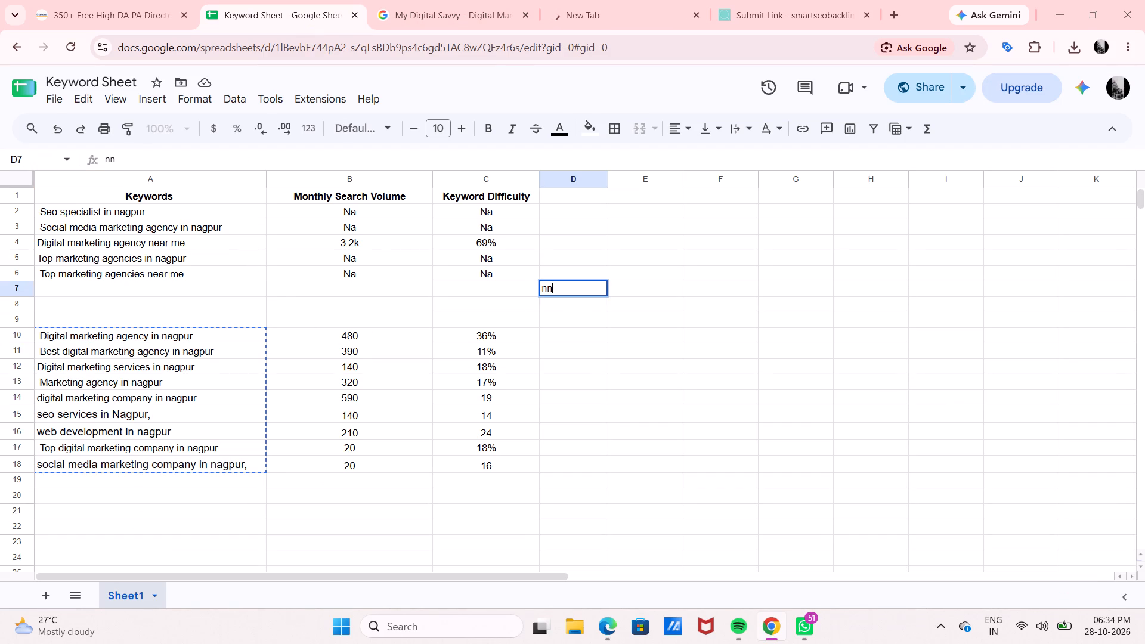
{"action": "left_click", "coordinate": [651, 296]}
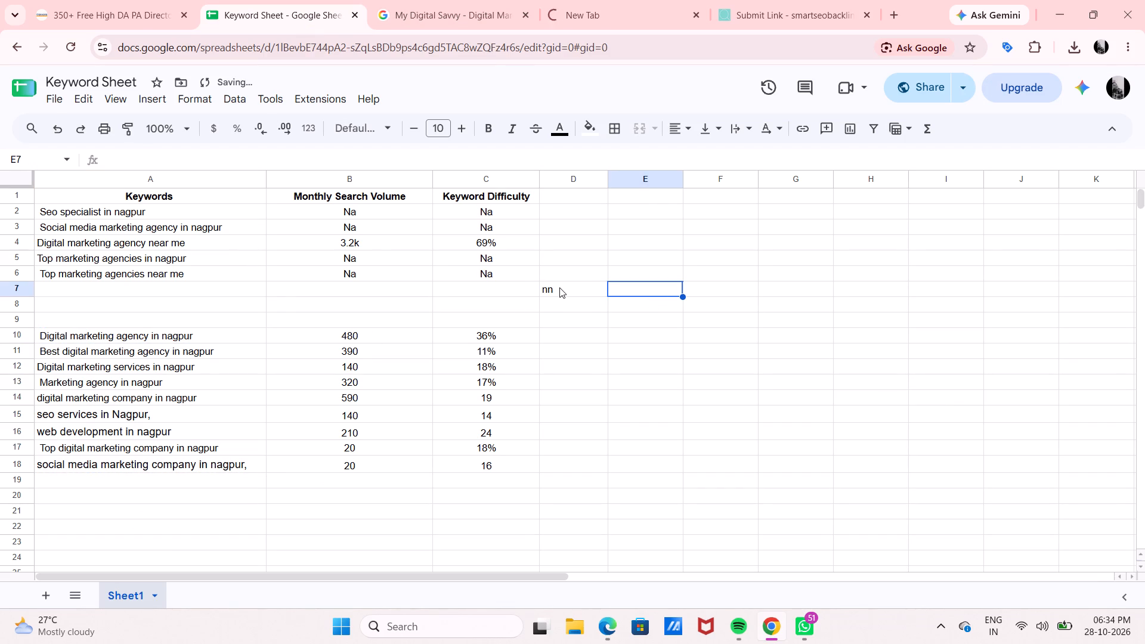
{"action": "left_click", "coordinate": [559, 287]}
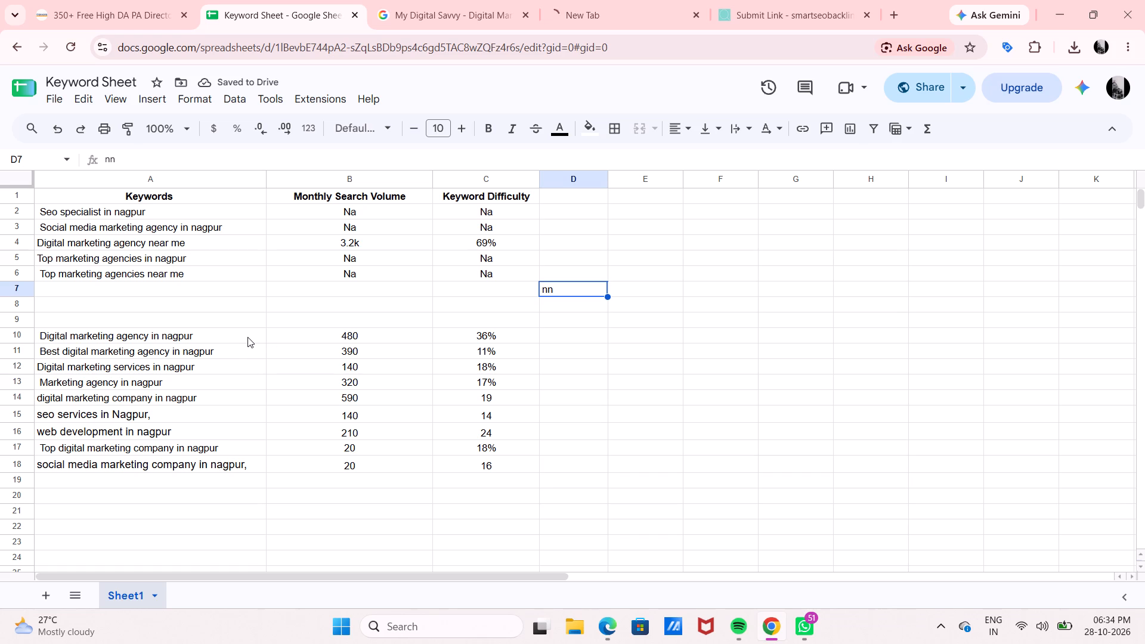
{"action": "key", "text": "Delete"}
Copy the keyword "digital marketing company in nagpur" from the Keyword Sheet into the Submit Link form's Title field.
{"action": "left_click", "coordinate": [191, 397]}
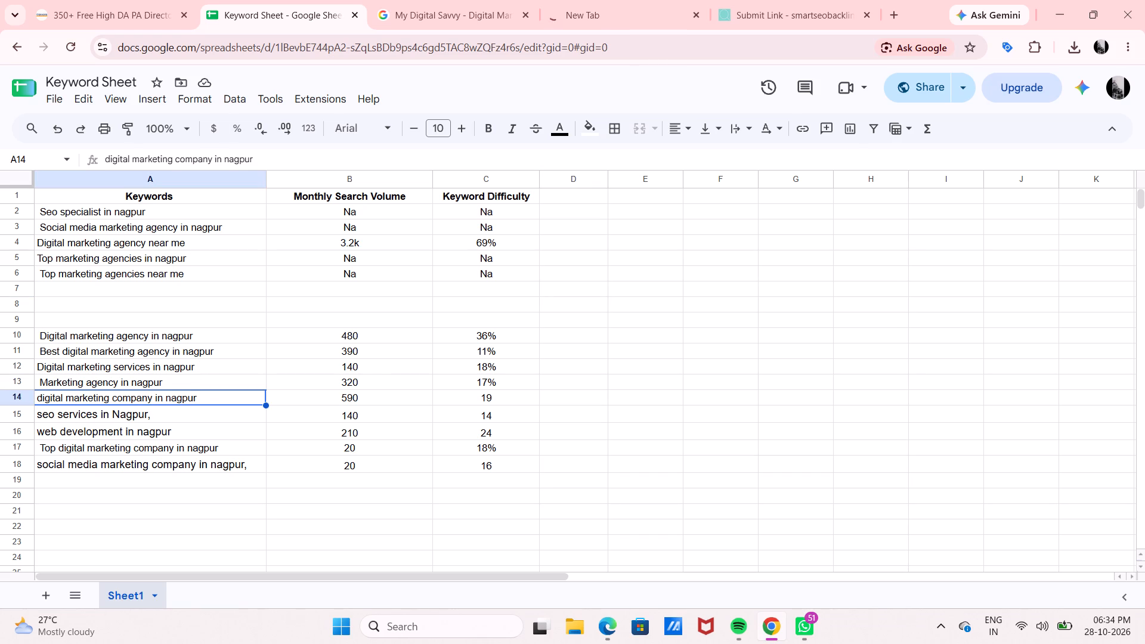
{"action": "left_click_drag", "start_coordinate": [258, 160], "coordinate": [96, 182]}
{"action": "key", "text": "ctrl+c"}
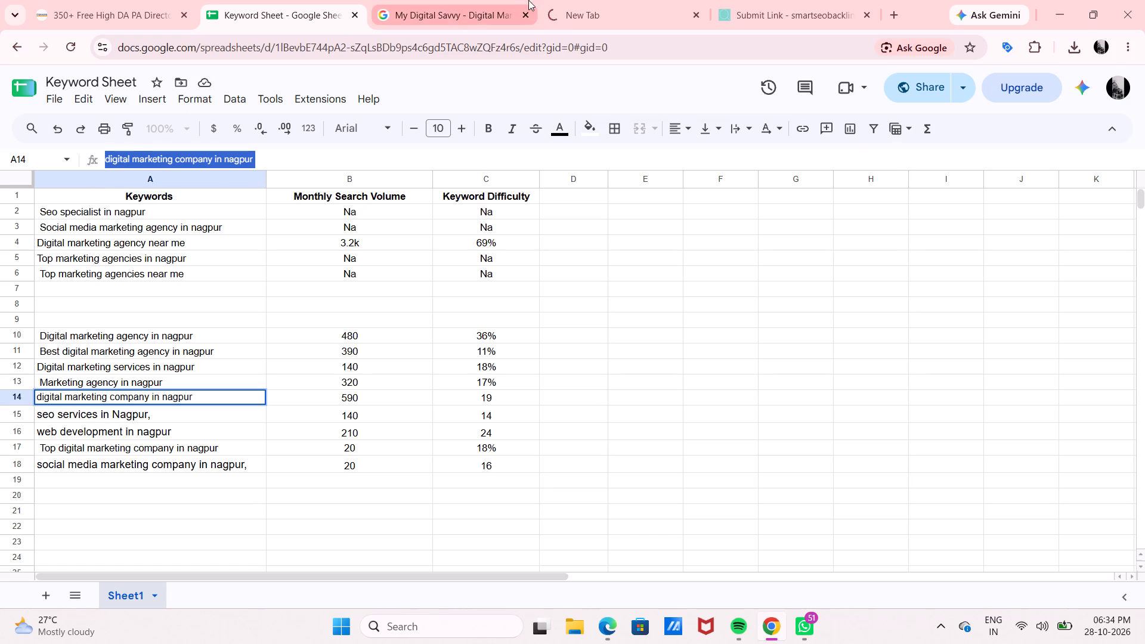
{"action": "left_click", "coordinate": [763, 0]}
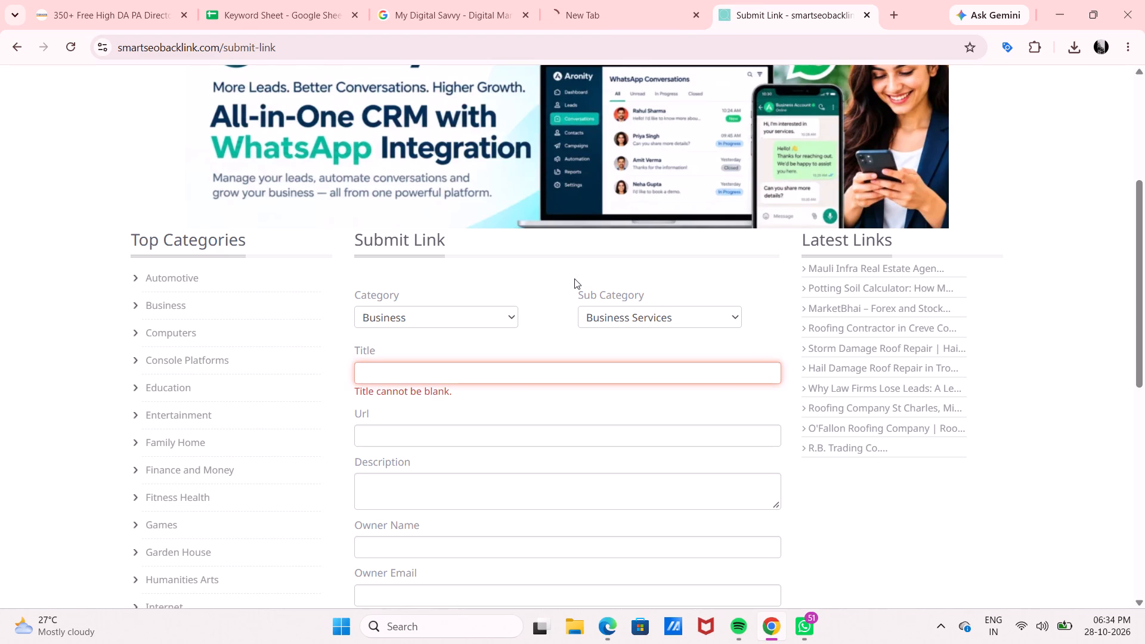
{"action": "key", "text": "ctrl+v"}
Fill the Url field with the web address copied from the My Digital Savvy Google business profile page.
{"action": "left_click", "coordinate": [543, 431]}
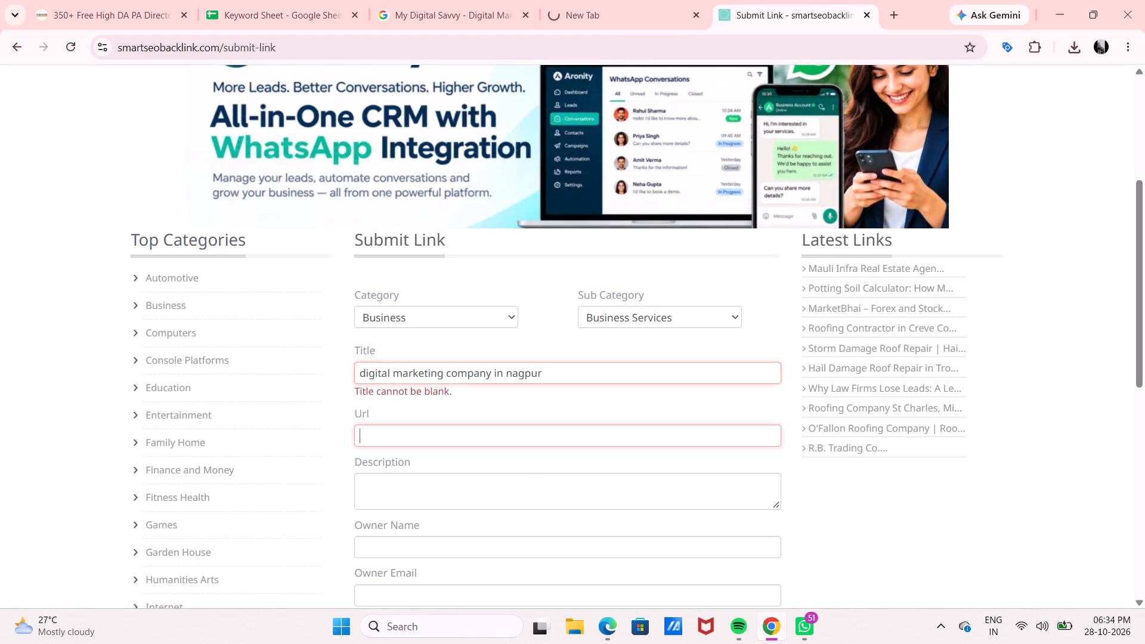
{"action": "left_click", "coordinate": [463, 0]}
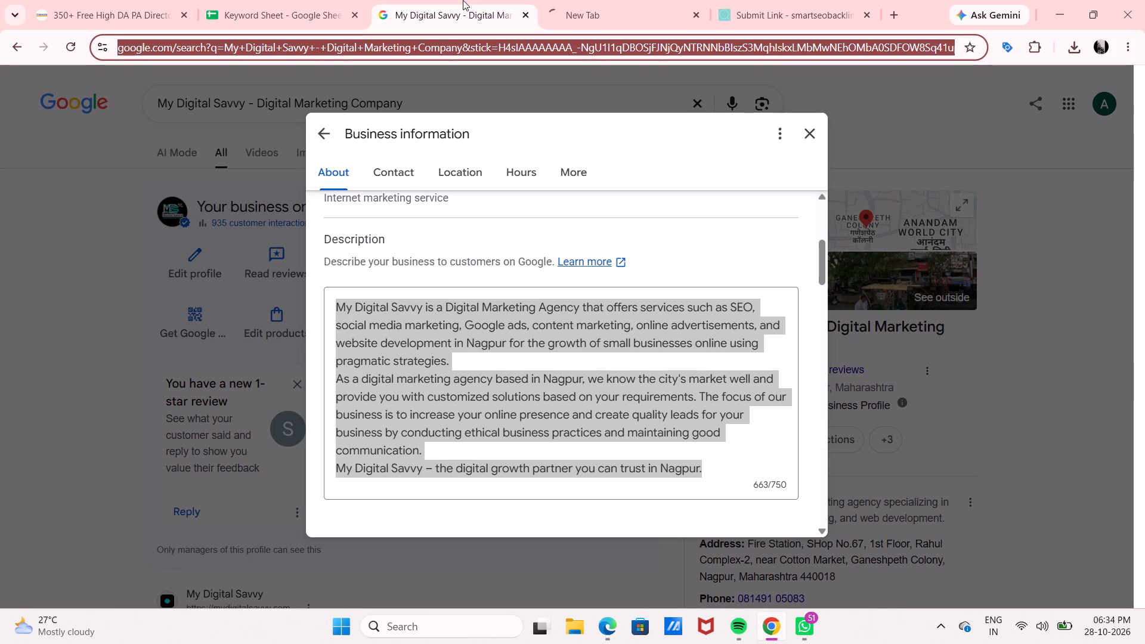
{"action": "key", "text": "ctrl+c"}
{"action": "left_click", "coordinate": [800, 0]}
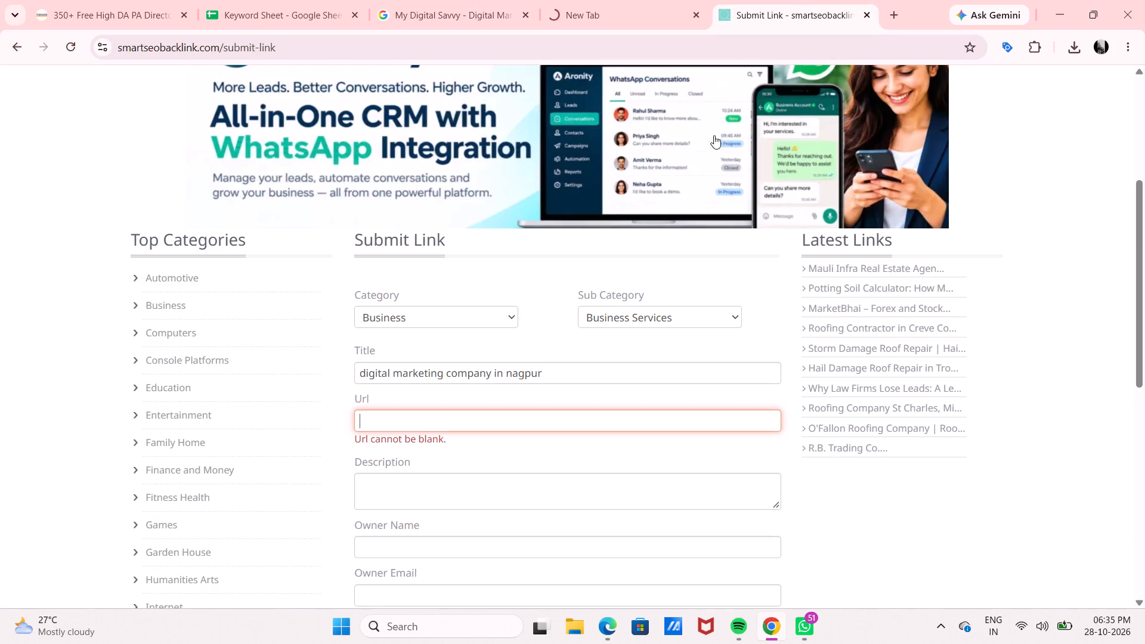
{"action": "key", "text": "ctrl+v"}
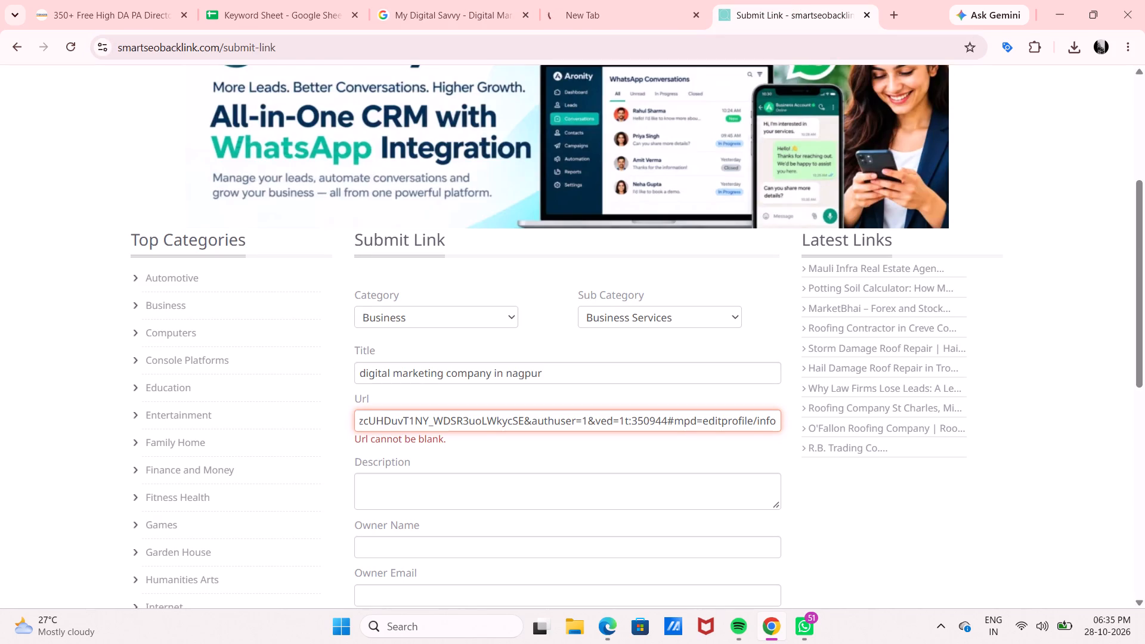
Copy the full business description from the My Digital Savvy Google business profile into the form's Description field.
{"action": "left_click", "coordinate": [478, 494]}
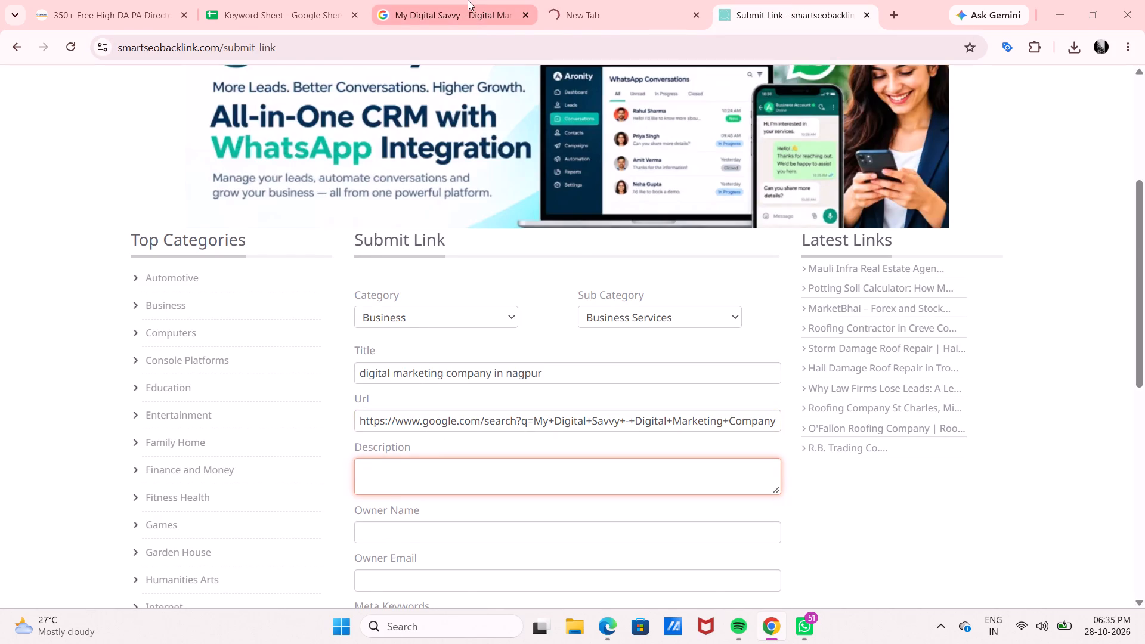
{"action": "left_click", "coordinate": [468, 0]}
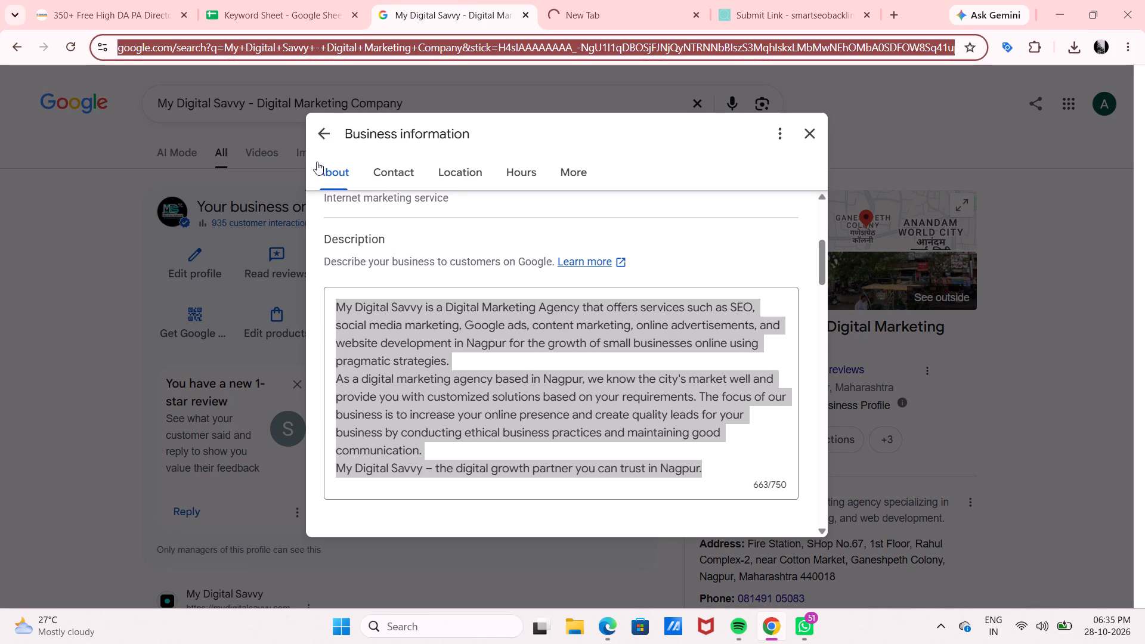
{"action": "left_click", "coordinate": [335, 296]}
{"action": "key", "text": "ctrl+c"}
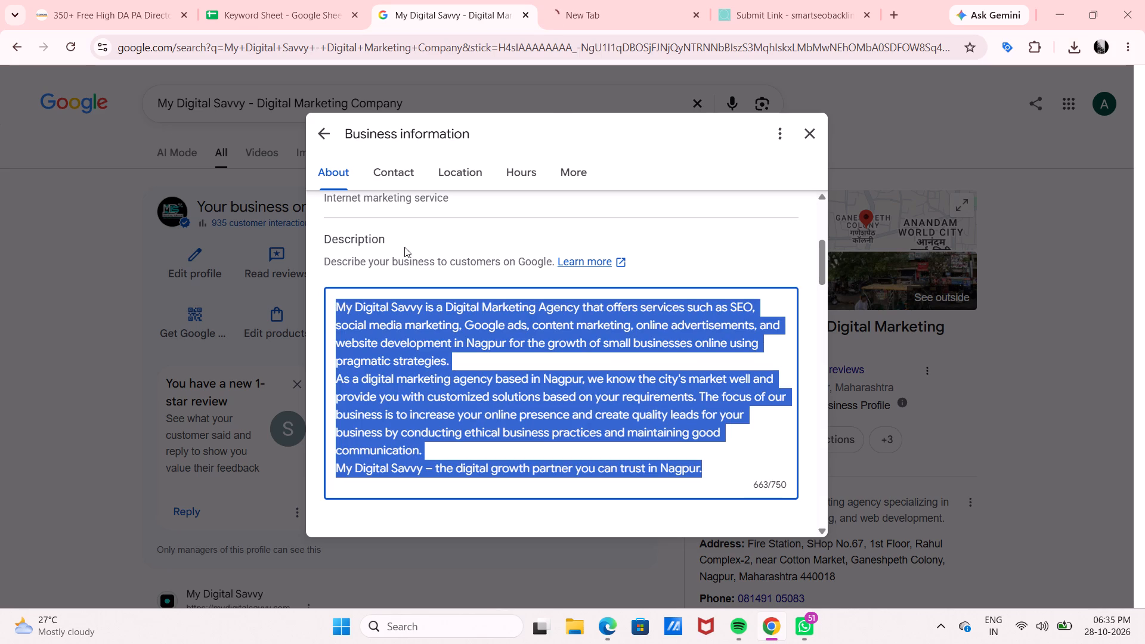
{"action": "left_click", "coordinate": [792, 17]}
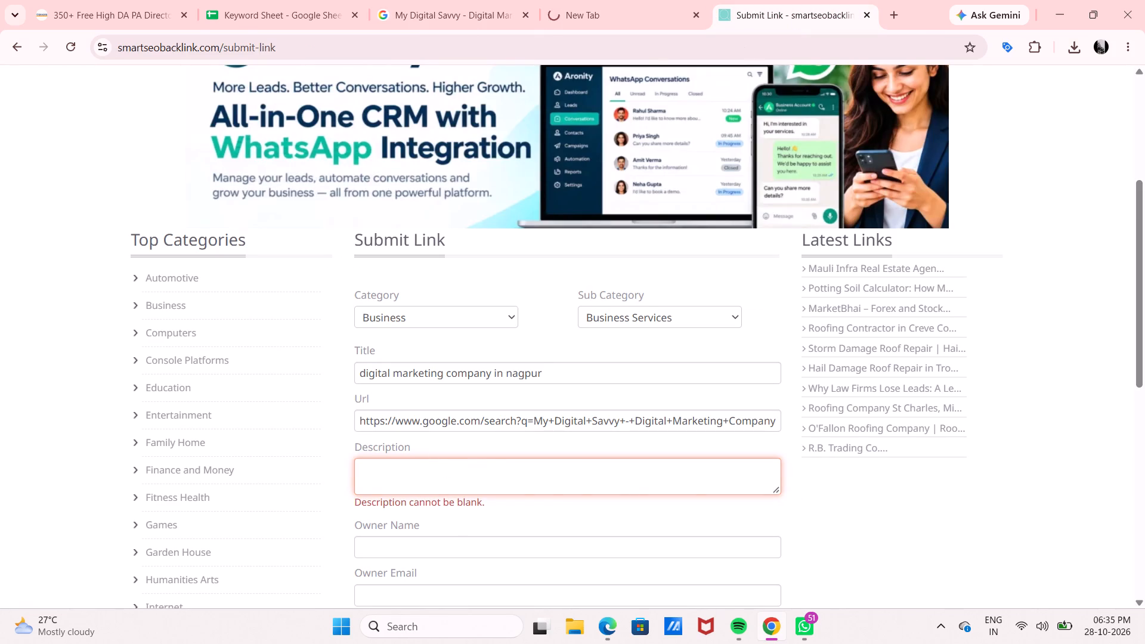
{"action": "key", "text": "ctrl+v"}
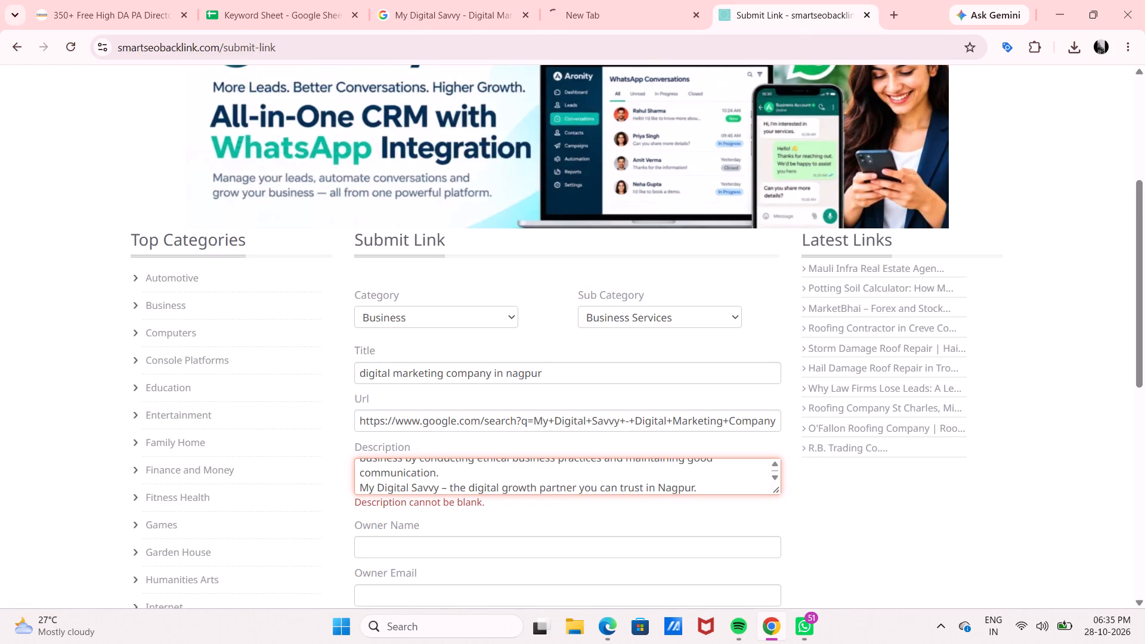
{"action": "scroll", "coordinate": [516, 522], "scroll_direction": "down", "scroll_amount": 1}
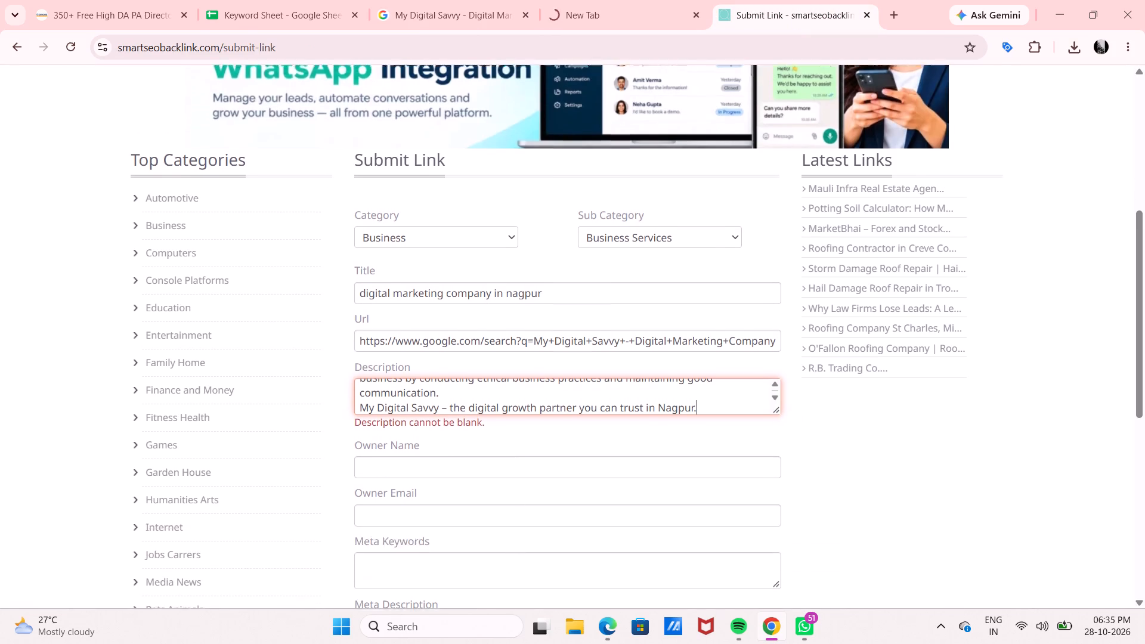
{"action": "scroll", "coordinate": [516, 522], "scroll_direction": "down", "scroll_amount": 1}
{"action": "left_click", "coordinate": [494, 447]}
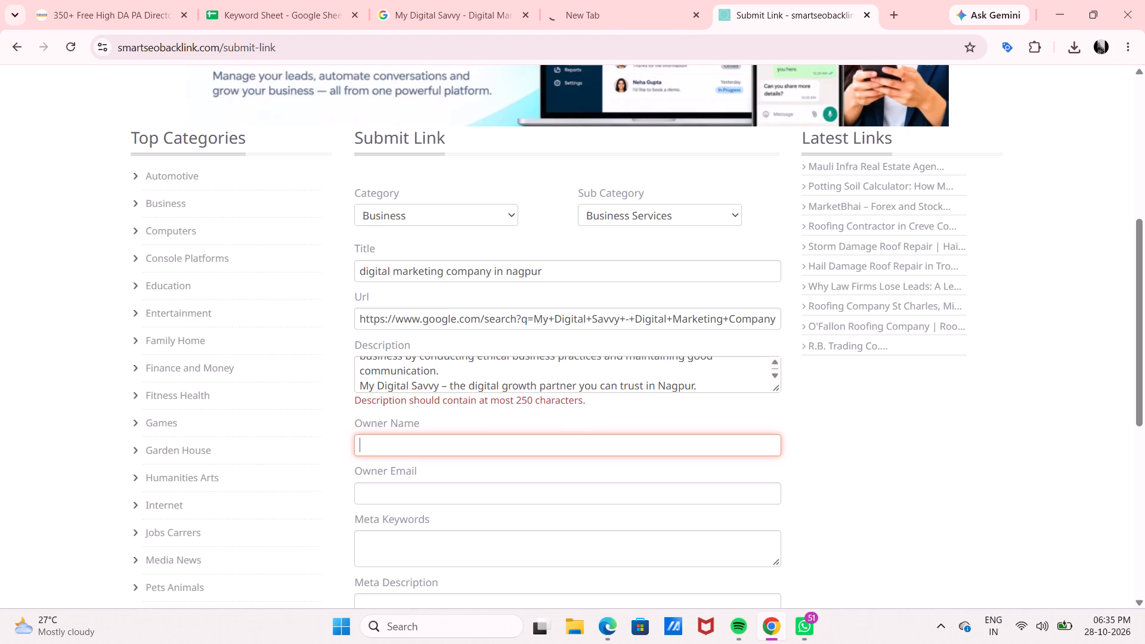
Delete the closing sentence "My Digital Savvy – the digital growth partner you can trust in Nagpur." from the Description.
{"action": "left_click", "coordinate": [697, 385]}
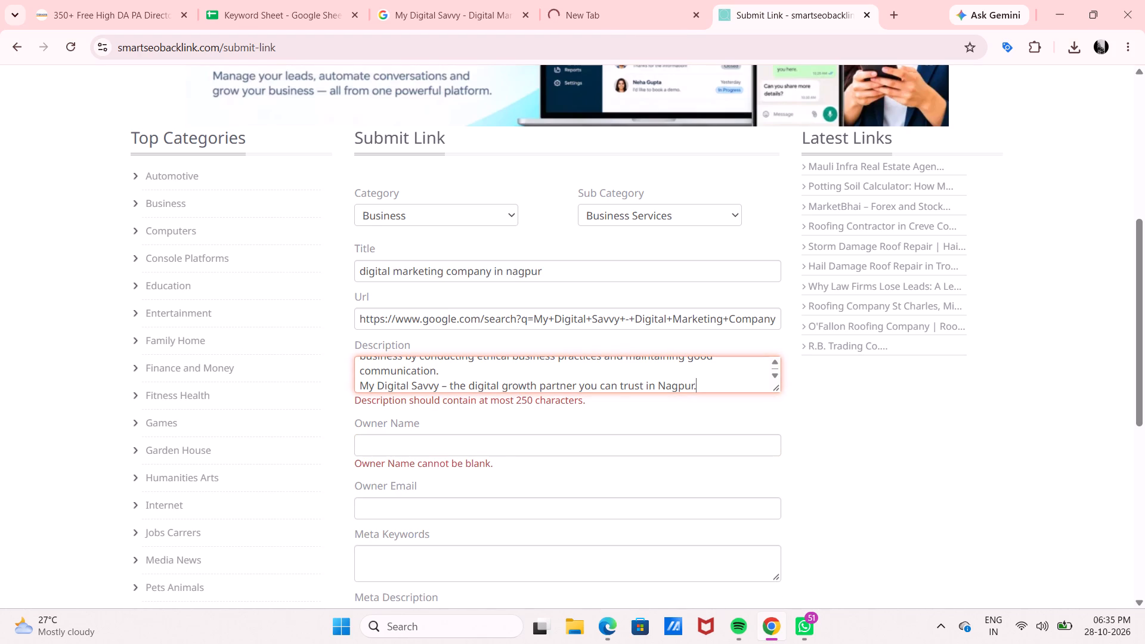
{"action": "key", "text": "BackSpace"}
{"action": "key", "text": "BackSpace"}
{"action": "key", "text": "BackSpace"}
{"action": "key", "text": "BackSpace"}
{"action": "key", "text": "BackSpace"}
{"action": "key", "text": "BackSpace"}
{"action": "key", "text": "BackSpace"}
{"action": "key", "text": "BackSpace"}
{"action": "key", "text": "BackSpace"}
{"action": "key", "text": "BackSpace"}
{"action": "key", "text": "BackSpace"}
{"action": "key", "text": "BackSpace"}
{"action": "key", "text": "BackSpace"}
{"action": "key", "text": "BackSpace"}
{"action": "key", "text": "BackSpace"}
{"action": "key", "text": "BackSpace"}
{"action": "key", "text": "BackSpace"}
{"action": "key", "text": "BackSpace"}
{"action": "key", "text": "BackSpace"}
{"action": "key", "text": "BackSpace"}
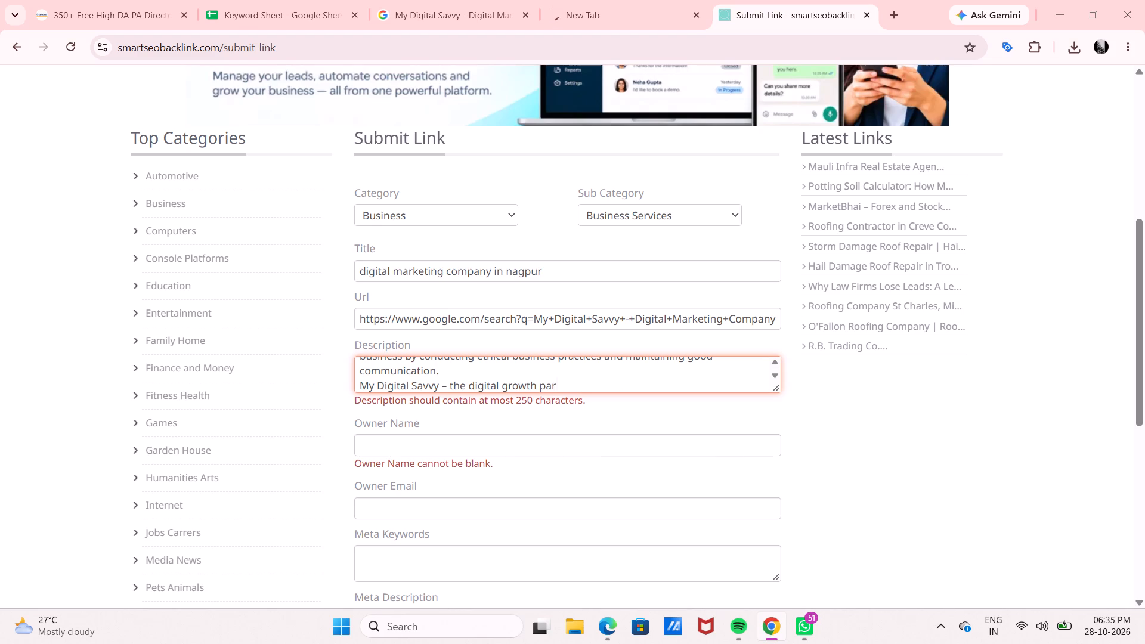
{"action": "key", "text": "BackSpace"}
{"action": "key", "text": "BackSpace"}
{"action": "key", "text": "BackSpace"}
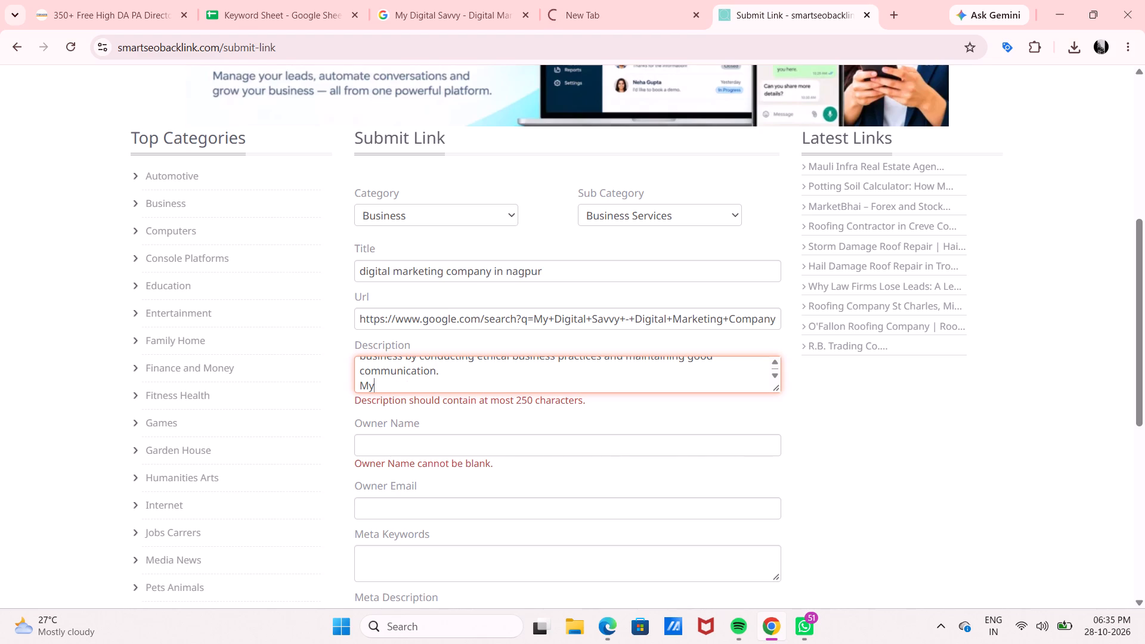
{"action": "key", "text": "BackSpace"}
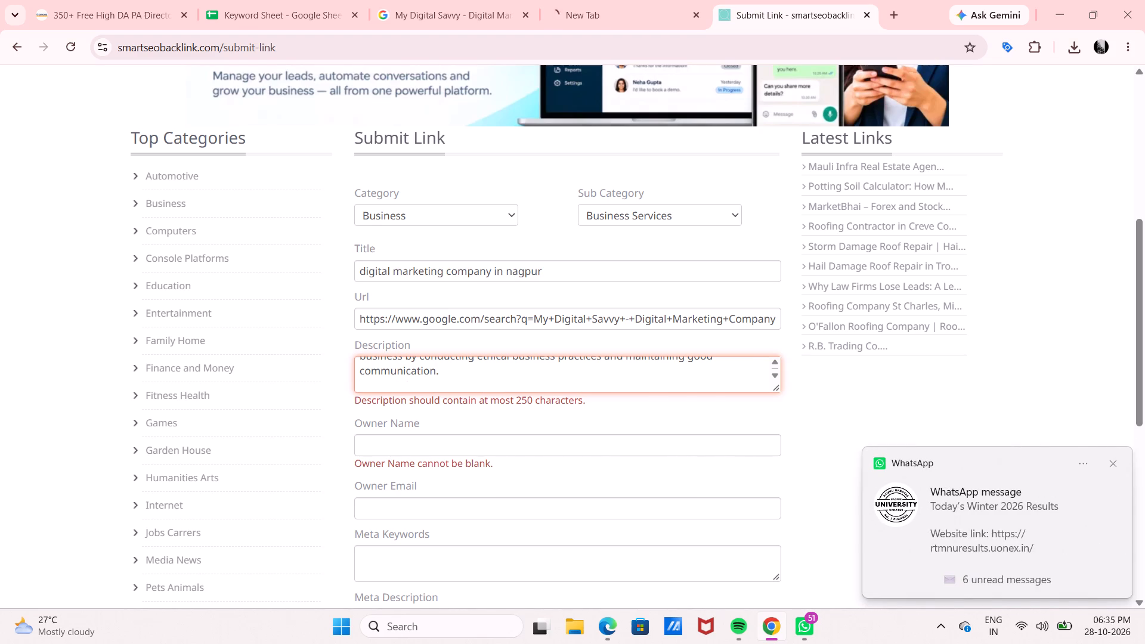
Enter the owner's first name as Owner Name and fill Owner Email with the saved e-mail address.
{"action": "scroll", "coordinate": [750, 390], "scroll_direction": "up", "scroll_amount": 1}
{"action": "scroll", "coordinate": [706, 396], "scroll_direction": "down", "scroll_amount": 2}
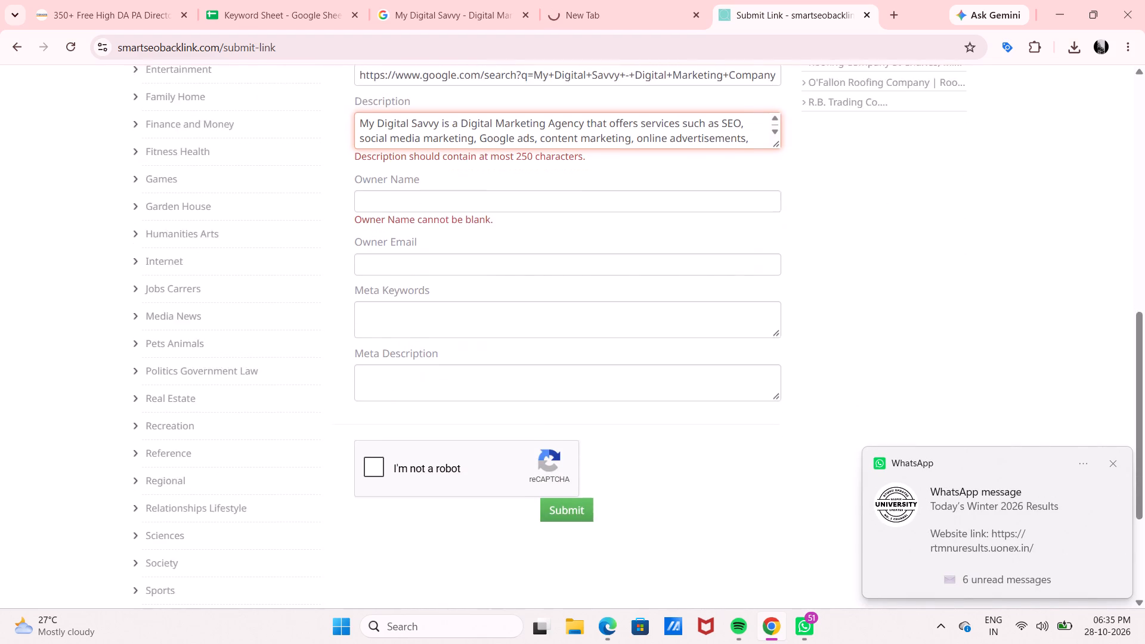
{"action": "scroll", "coordinate": [652, 347], "scroll_direction": "up", "scroll_amount": 1}
{"action": "left_click", "coordinate": [571, 199]}
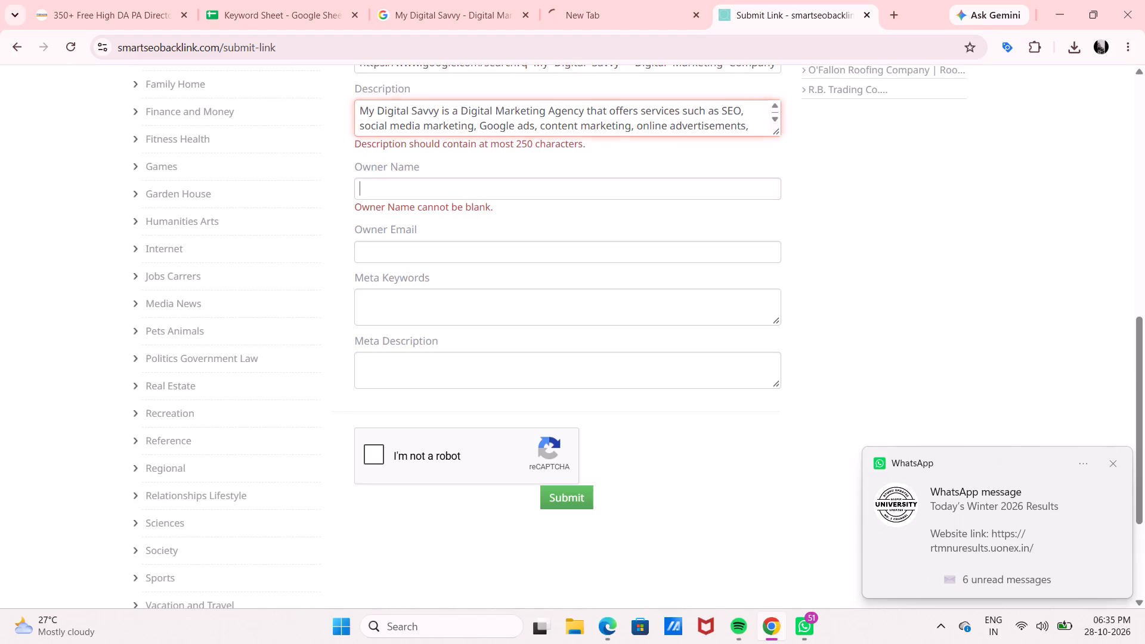
{"action": "type", "text": "anushka"}
{"action": "key", "text": "space"}
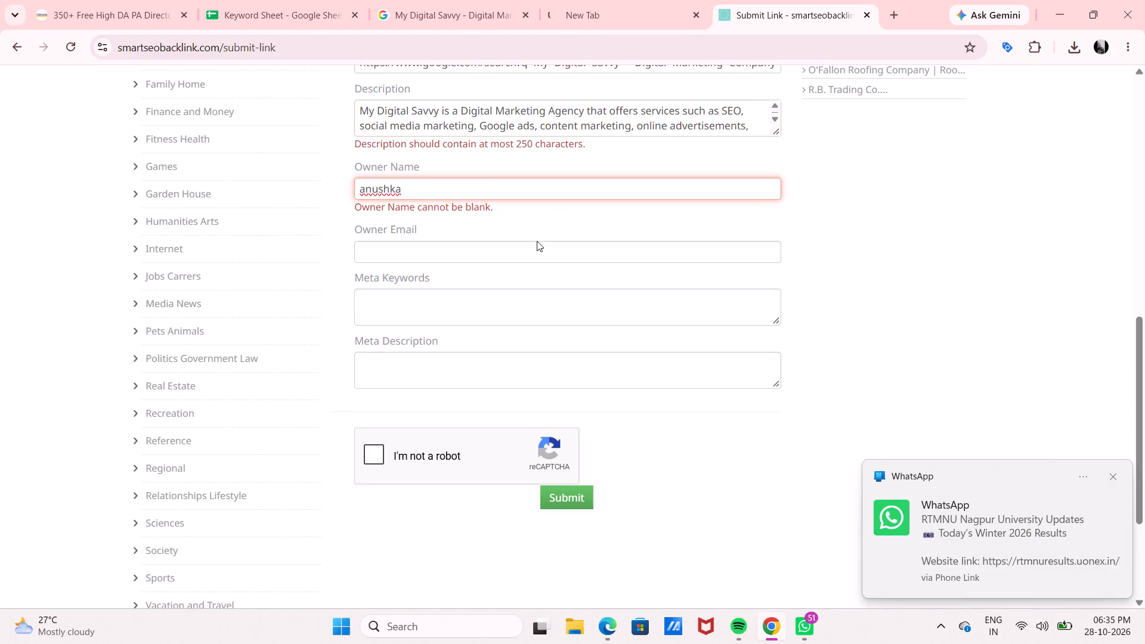
{"action": "left_click", "coordinate": [532, 247]}
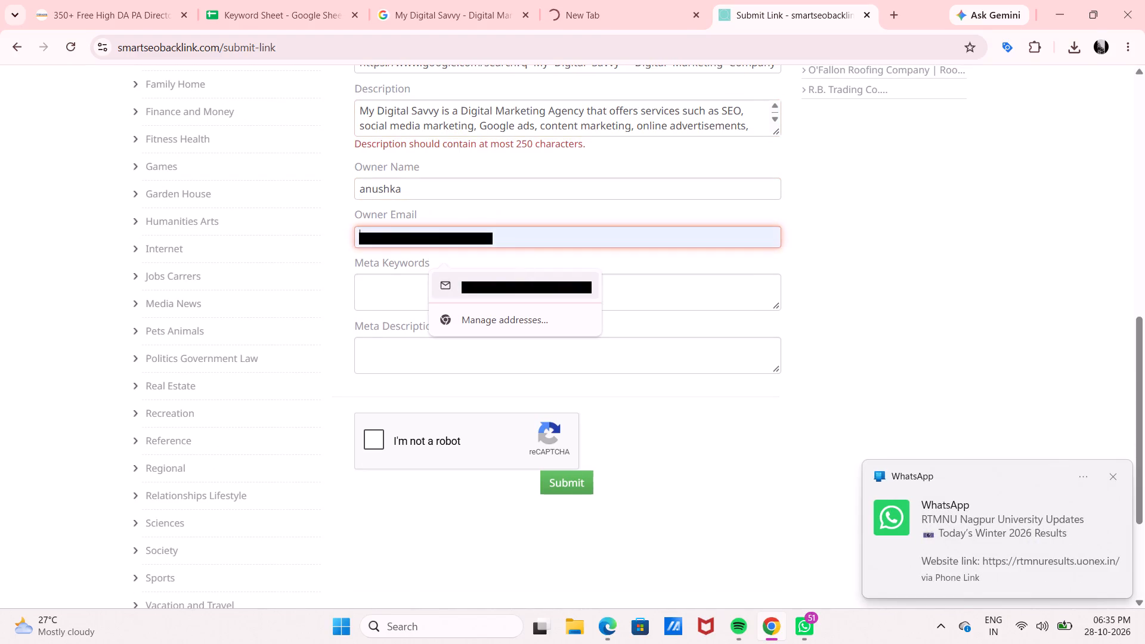
{"action": "left_click", "coordinate": [520, 281]}
Copy the keyword "digital marketing company in nagpur" from the Keyword Sheet into the Meta Keywords field.
{"action": "left_click", "coordinate": [509, 305]}
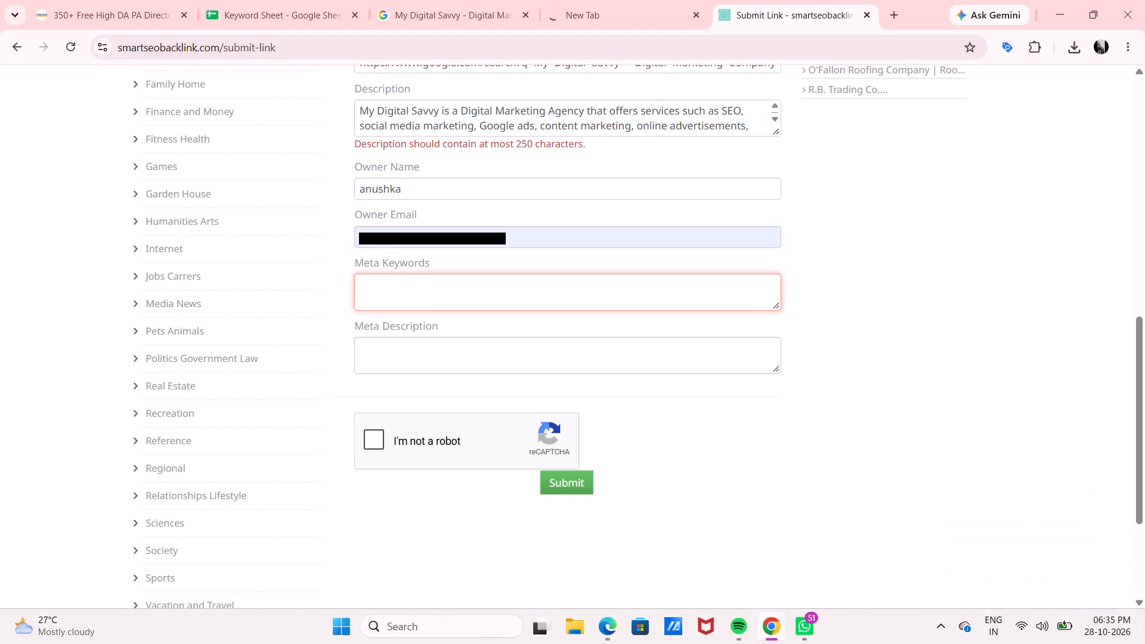
{"action": "left_click", "coordinate": [321, 11]}
{"action": "key", "text": "ctrl+c"}
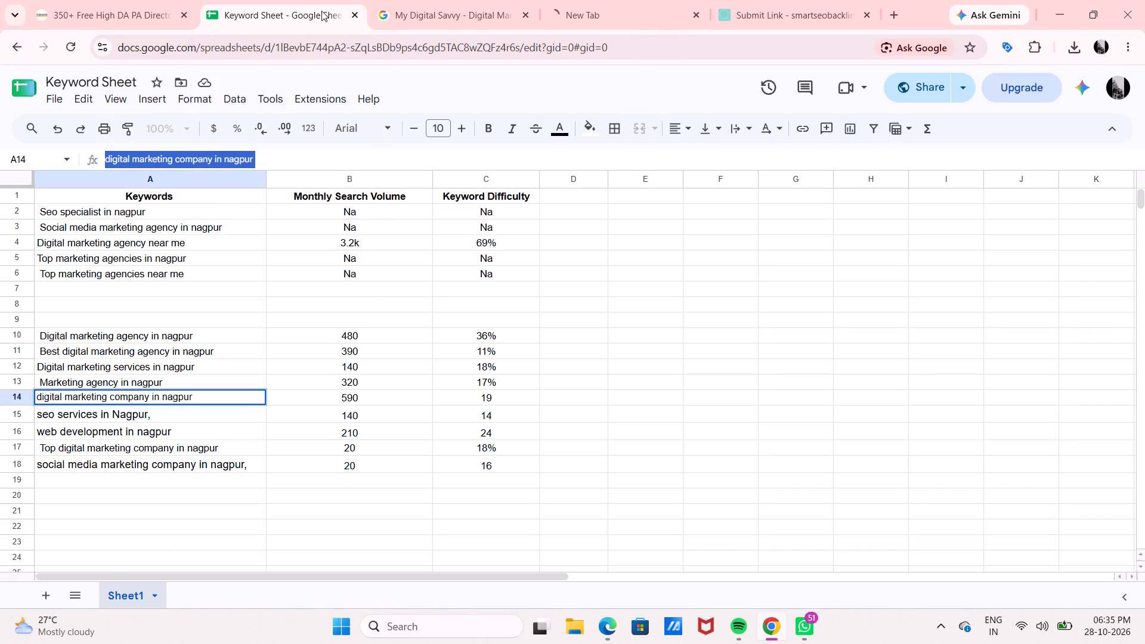
{"action": "left_click", "coordinate": [736, 0]}
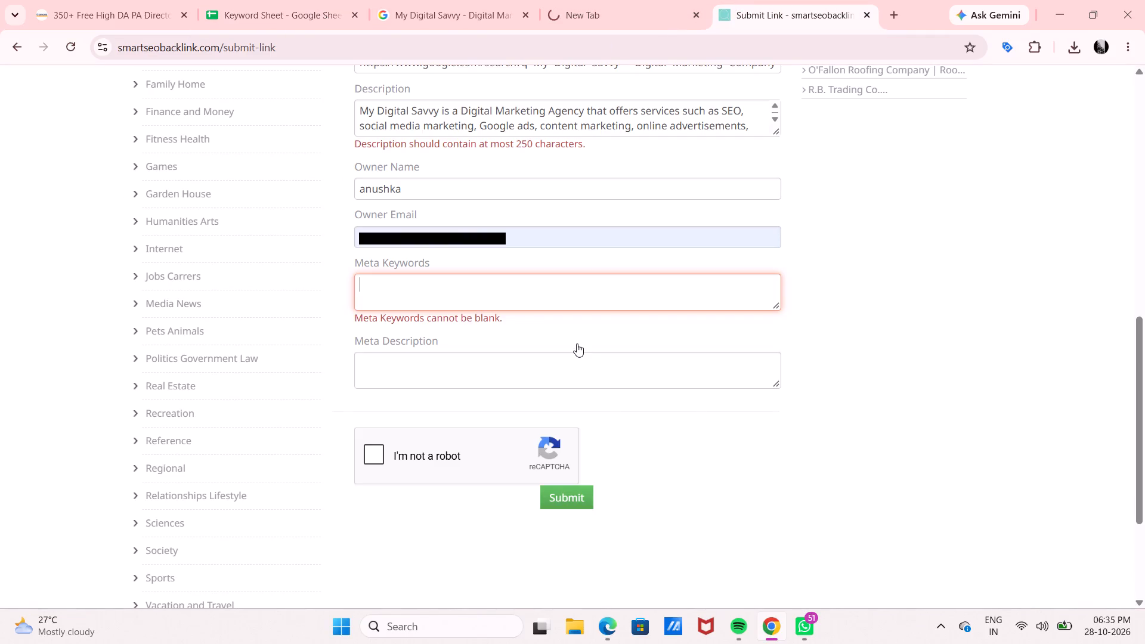
{"action": "key", "text": "ctrl+v"}
Copy the full business description from the My Digital Savvy Google business profile into the Meta Description field.
{"action": "left_click", "coordinate": [550, 365]}
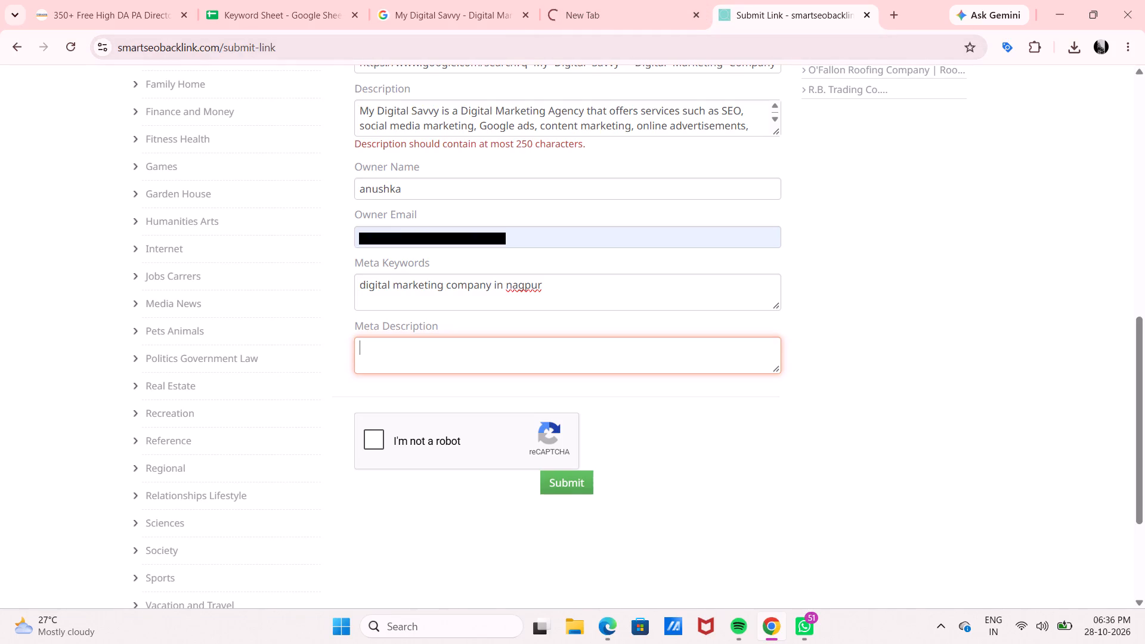
{"action": "left_click", "coordinate": [444, 0]}
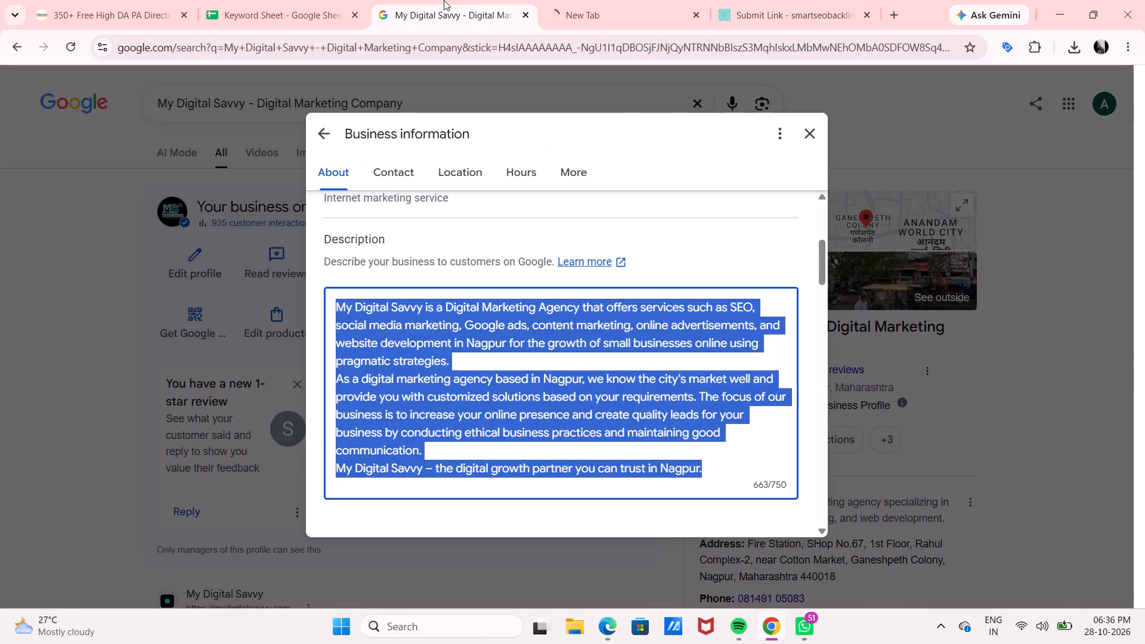
{"action": "key", "text": "ctrl+c"}
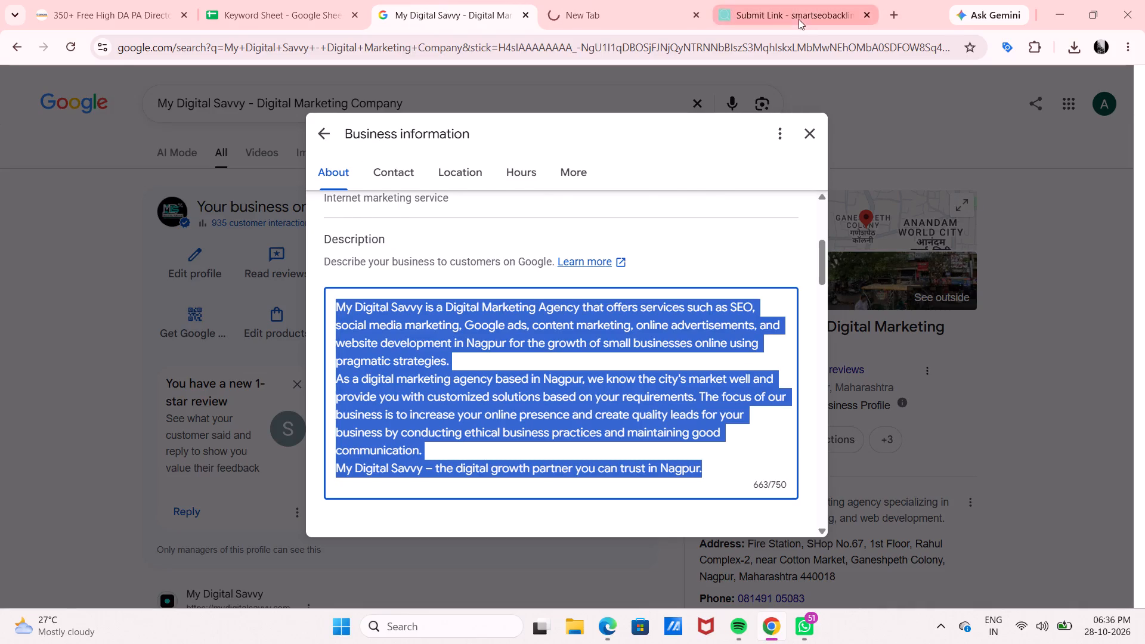
{"action": "left_click", "coordinate": [799, 19]}
{"action": "key", "text": "ctrl+v"}
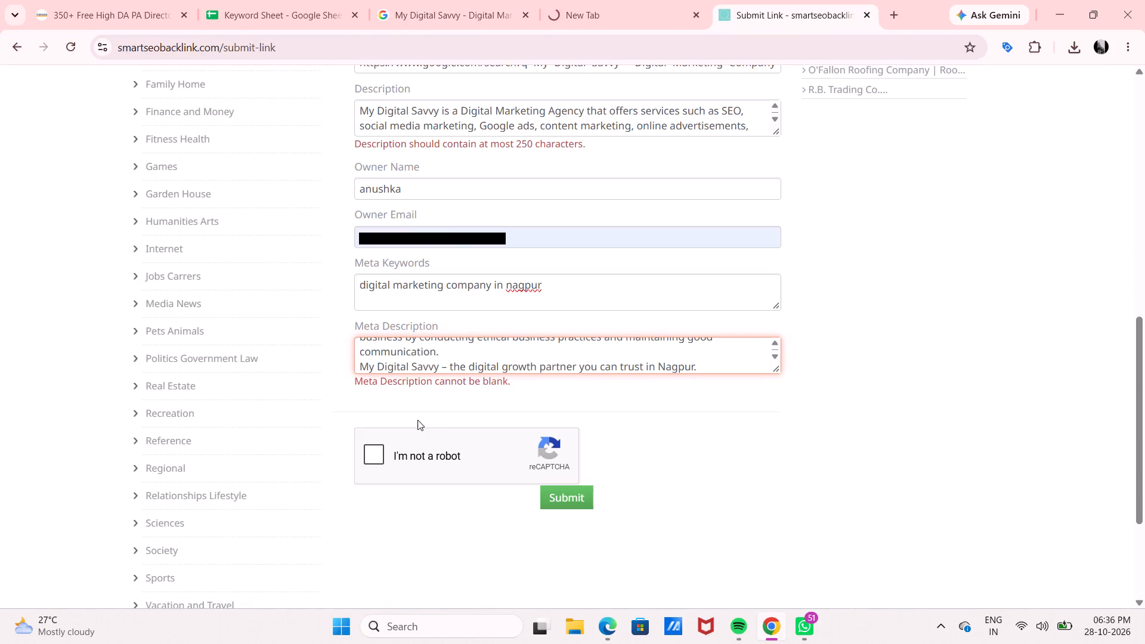
Complete the form's reCAPTCHA check by selecting all the images with traffic lights and verifying them.
{"action": "left_click", "coordinate": [375, 448]}
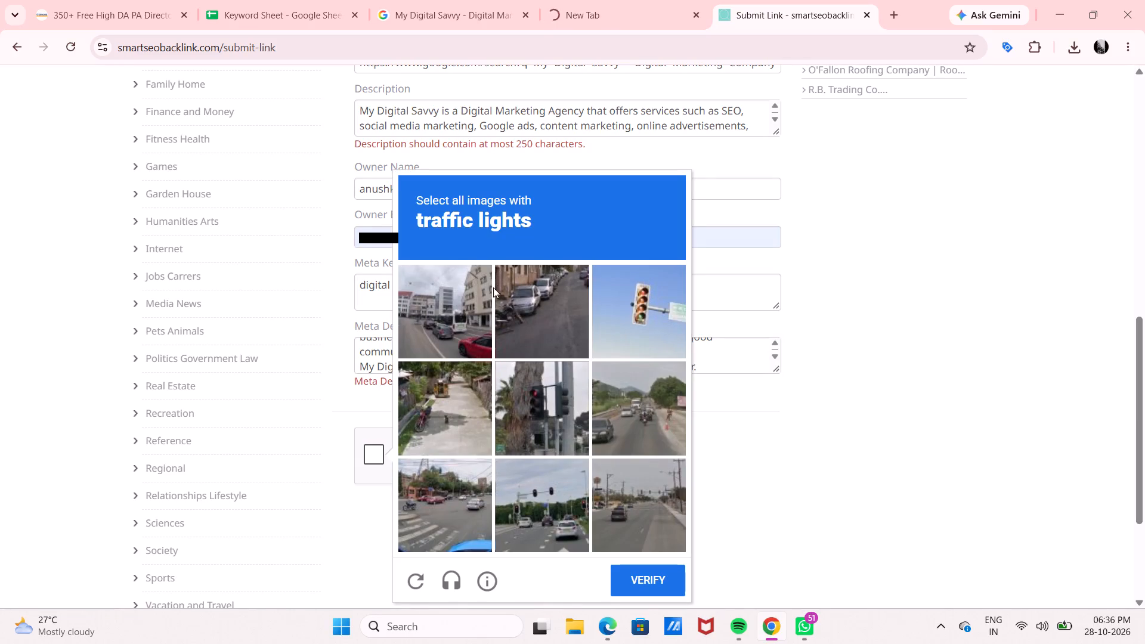
{"action": "left_click", "coordinate": [657, 301]}
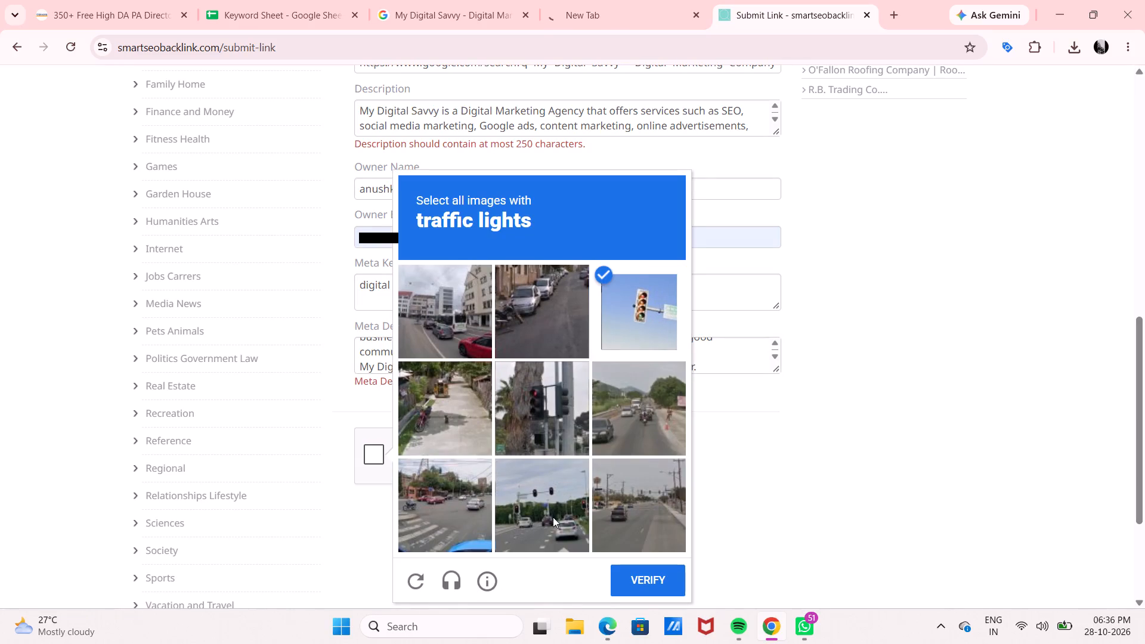
{"action": "left_click", "coordinate": [558, 510]}
{"action": "left_click", "coordinate": [541, 401]}
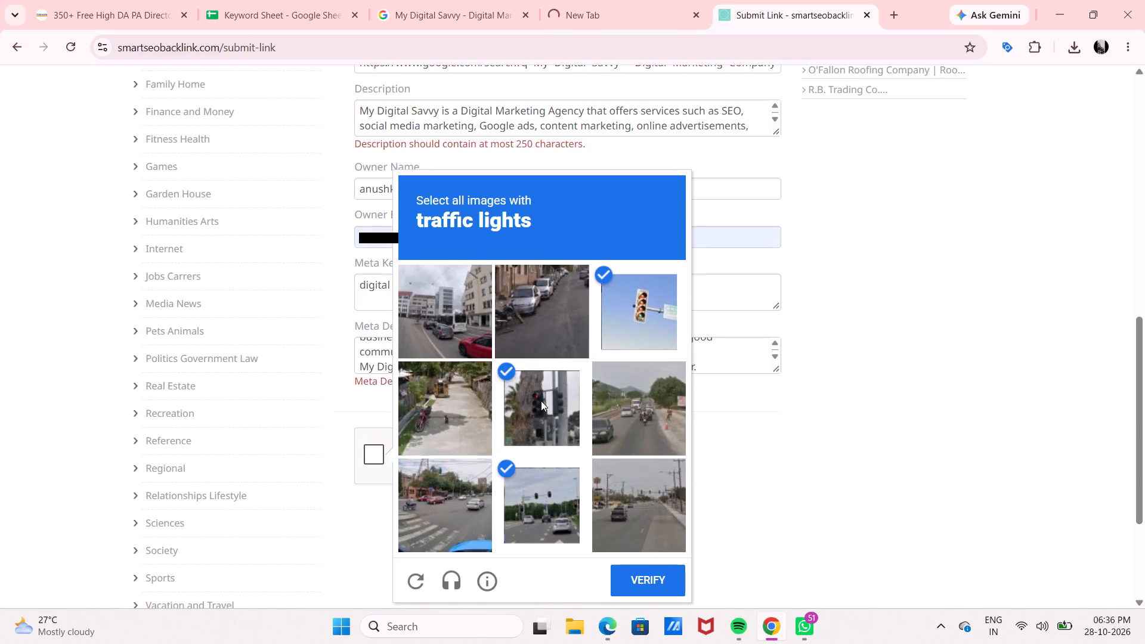
{"action": "left_click", "coordinate": [639, 580]}
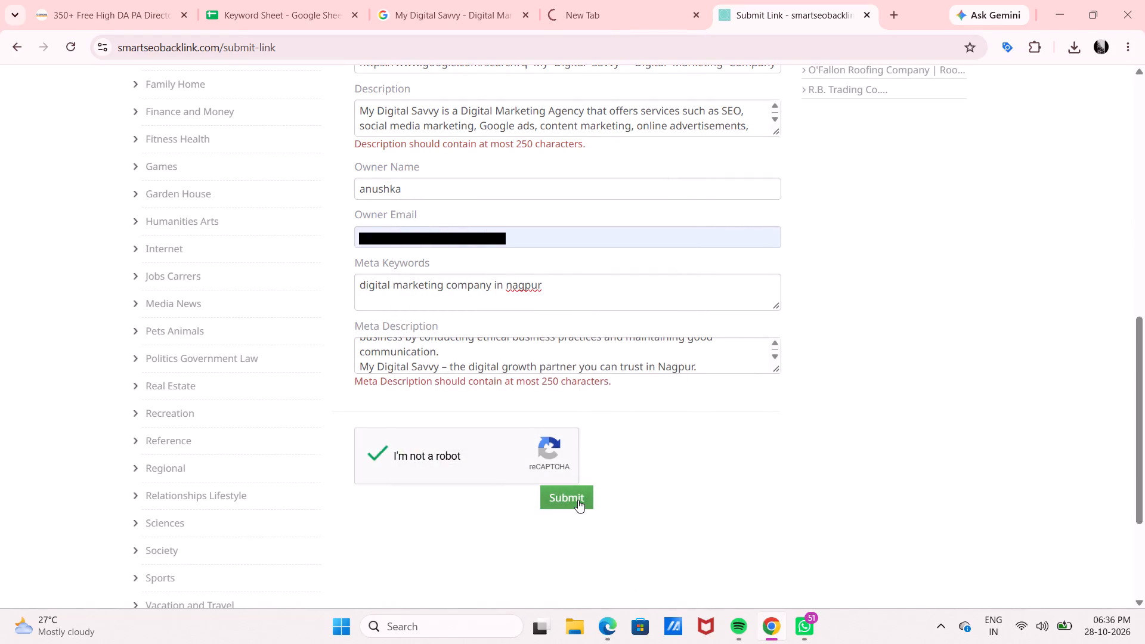
Try to submit the filled-in Submit Link form.
{"action": "left_click", "coordinate": [578, 500]}
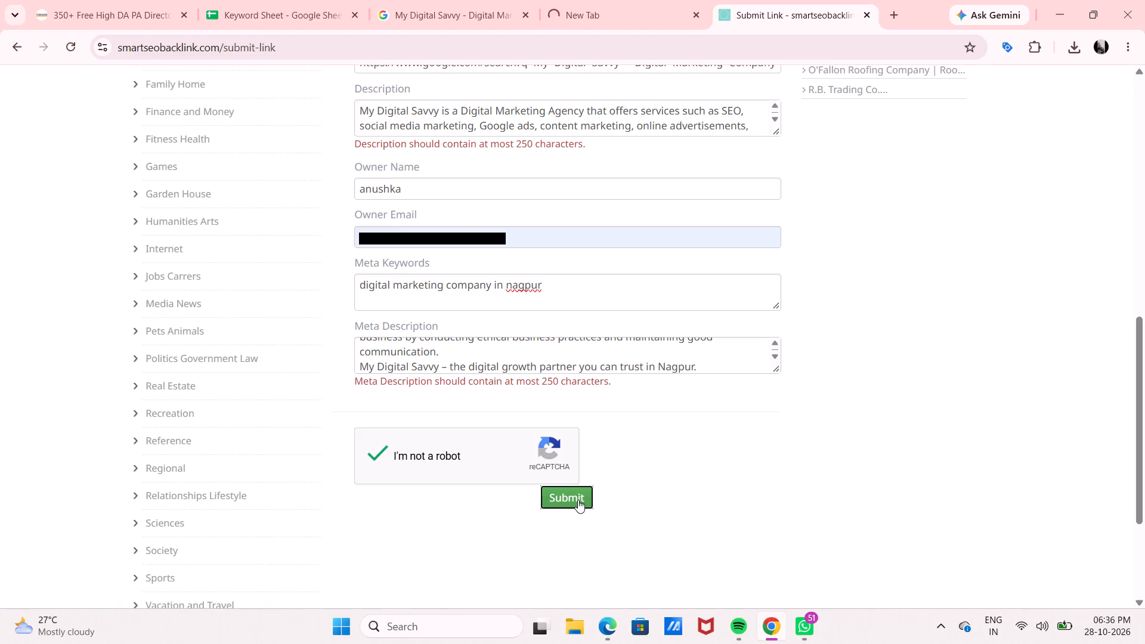
{"action": "left_click", "coordinate": [578, 500]}
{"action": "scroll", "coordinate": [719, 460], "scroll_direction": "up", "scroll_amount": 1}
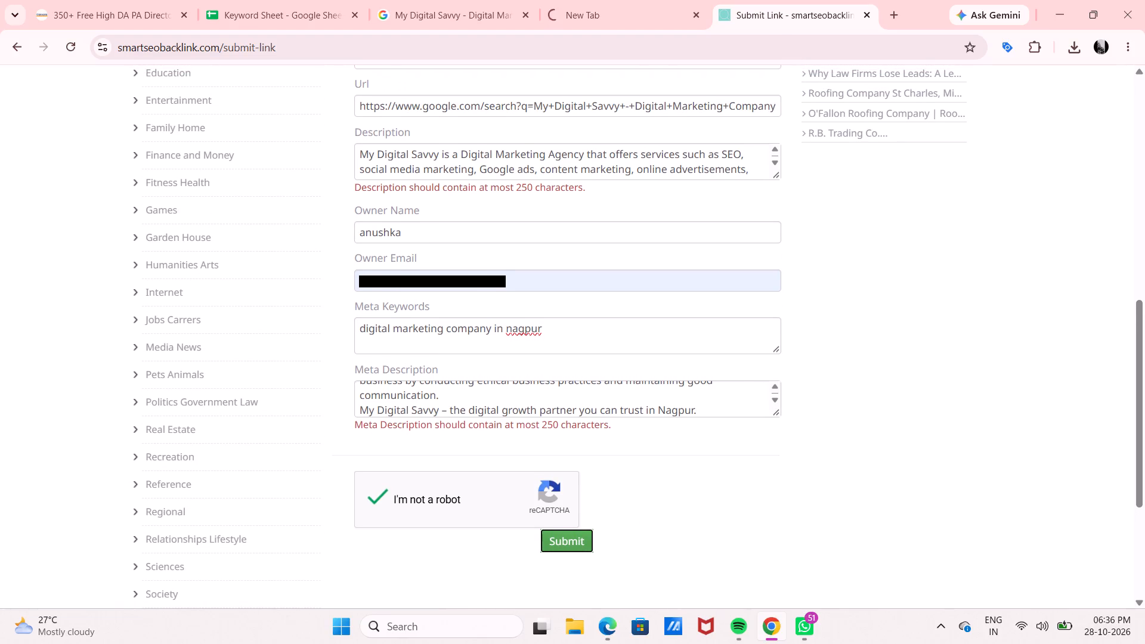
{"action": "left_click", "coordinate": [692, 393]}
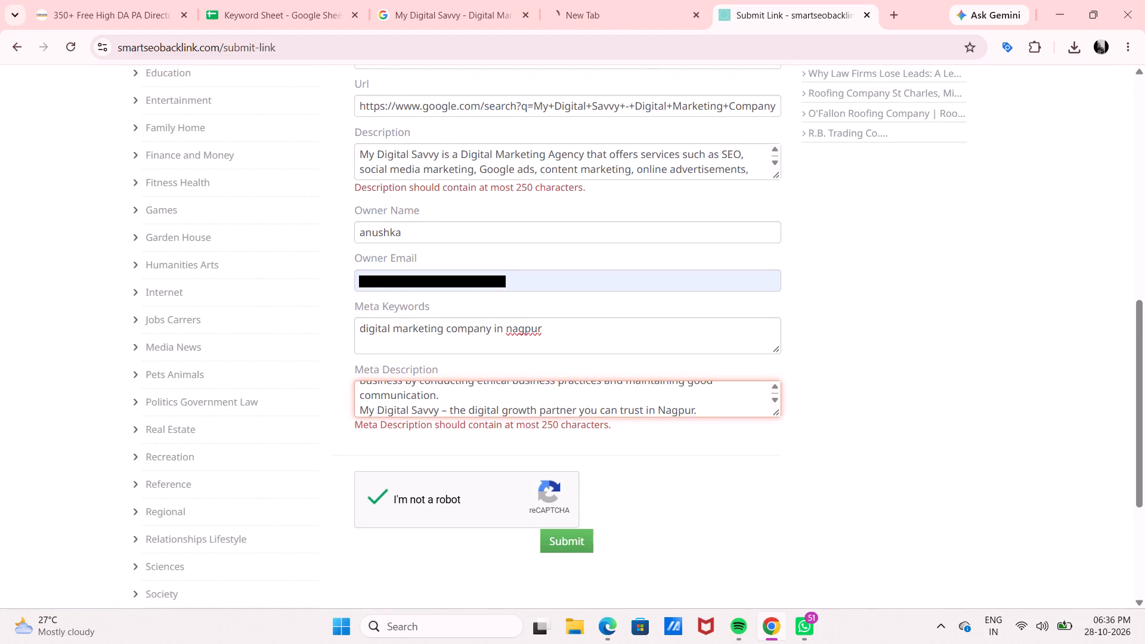
Log the smartseobacklink.com/submit-link page address in cell B112 of the anushka sheet in new backlink sheet, open in Microsoft Edge.
{"action": "left_click", "coordinate": [242, 50]}
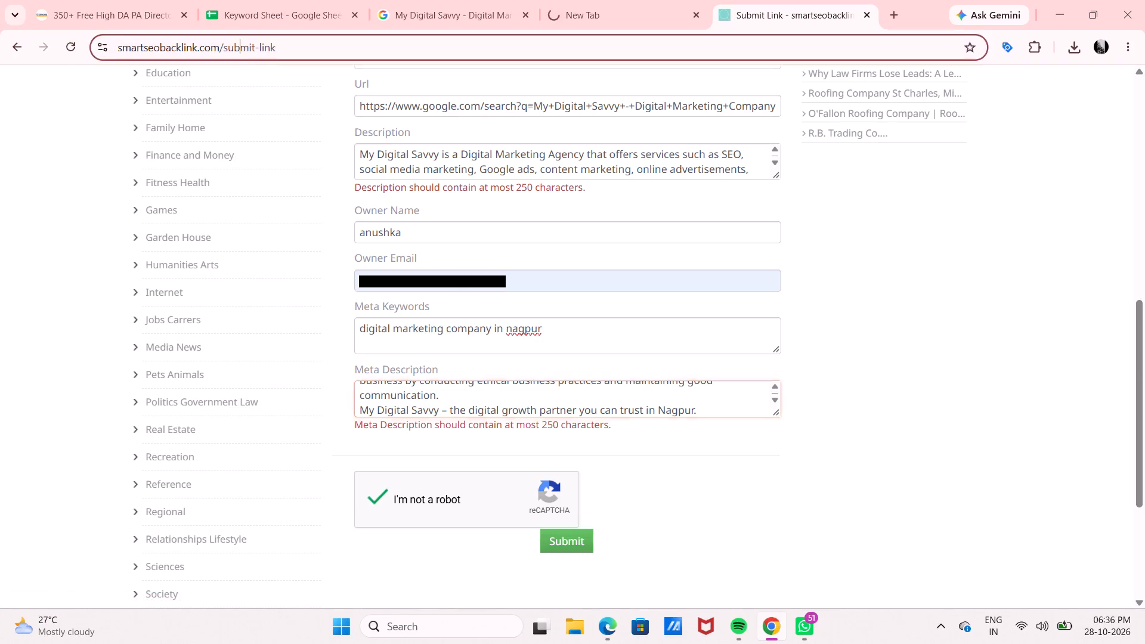
{"action": "key", "text": "ctrl+c"}
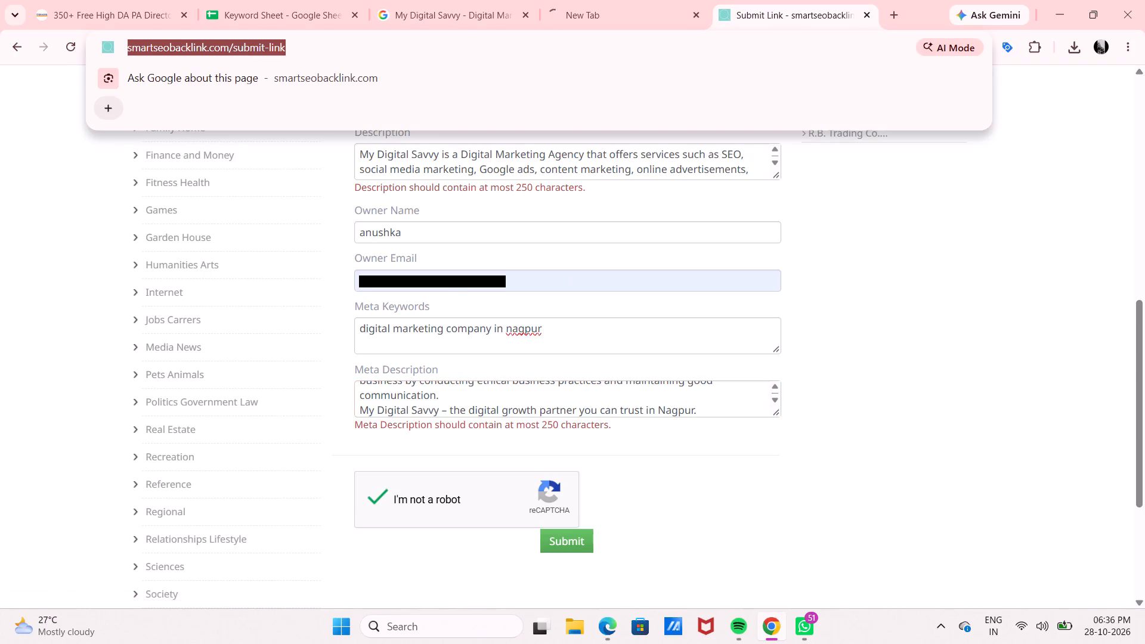
{"action": "left_click", "coordinate": [605, 620]}
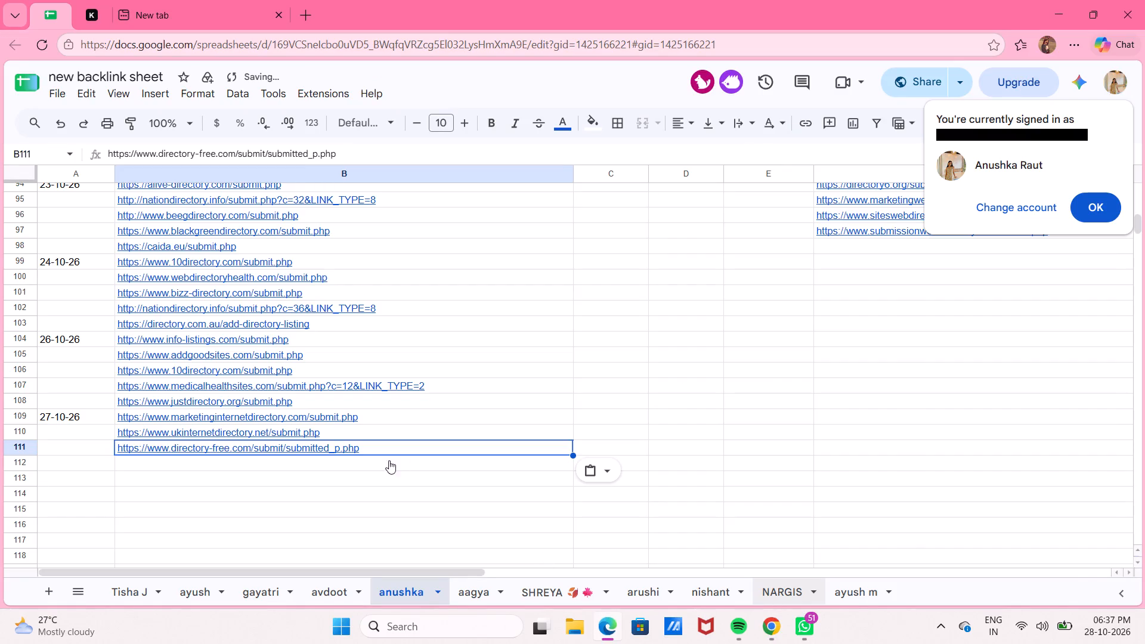
{"action": "left_click", "coordinate": [370, 469]}
{"action": "key", "text": "ctrl+v"}
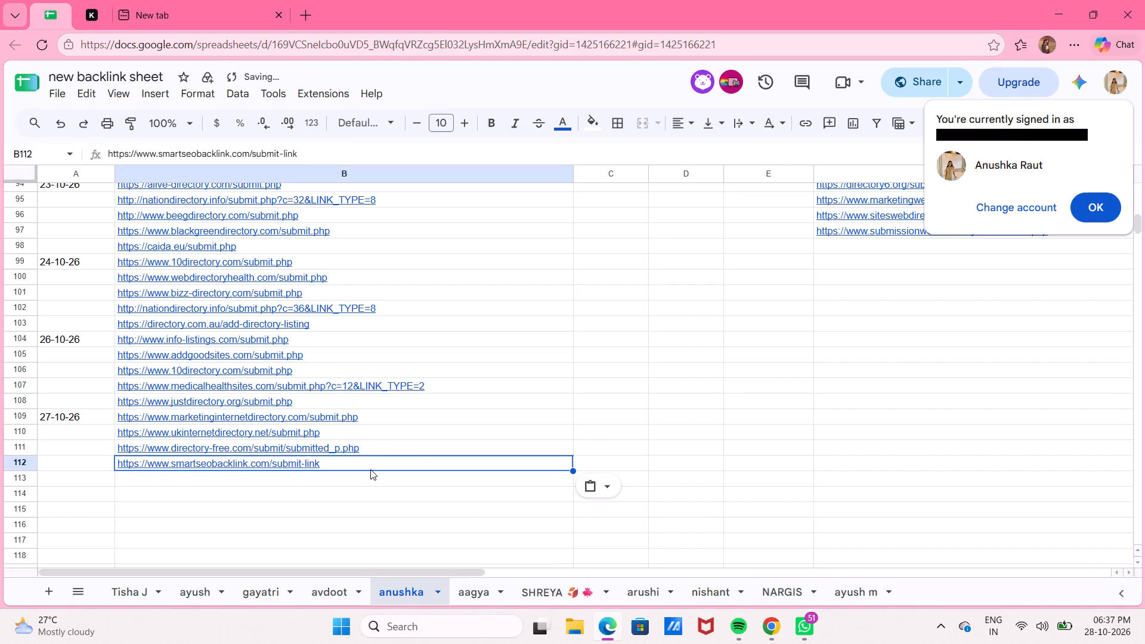
{"action": "left_click", "coordinate": [763, 626]}
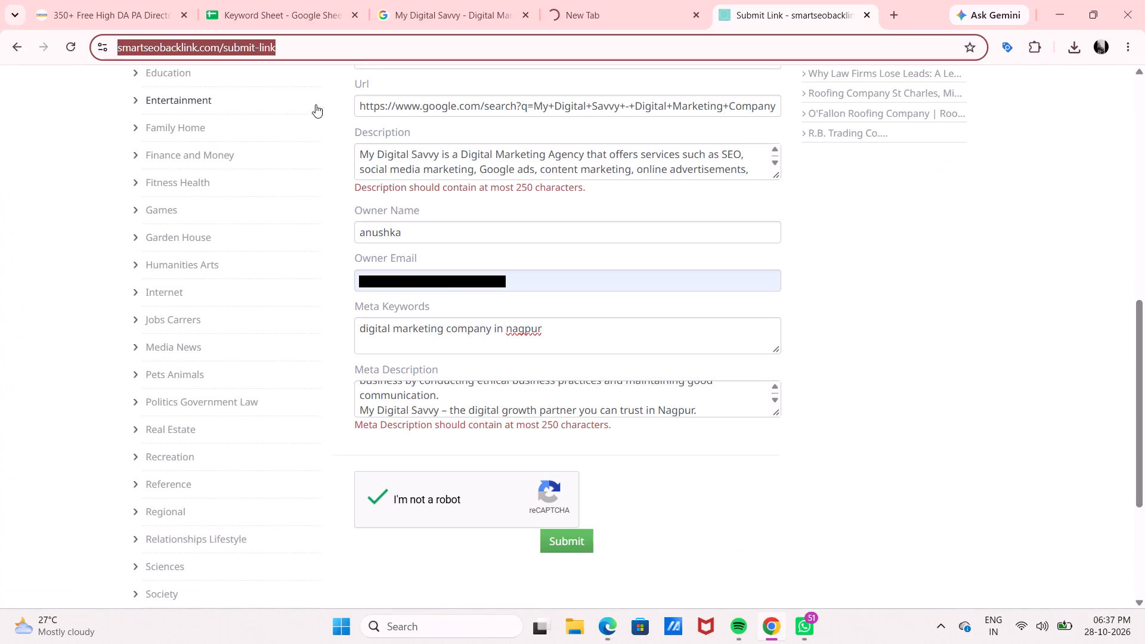
{"action": "left_click", "coordinate": [135, 10]}
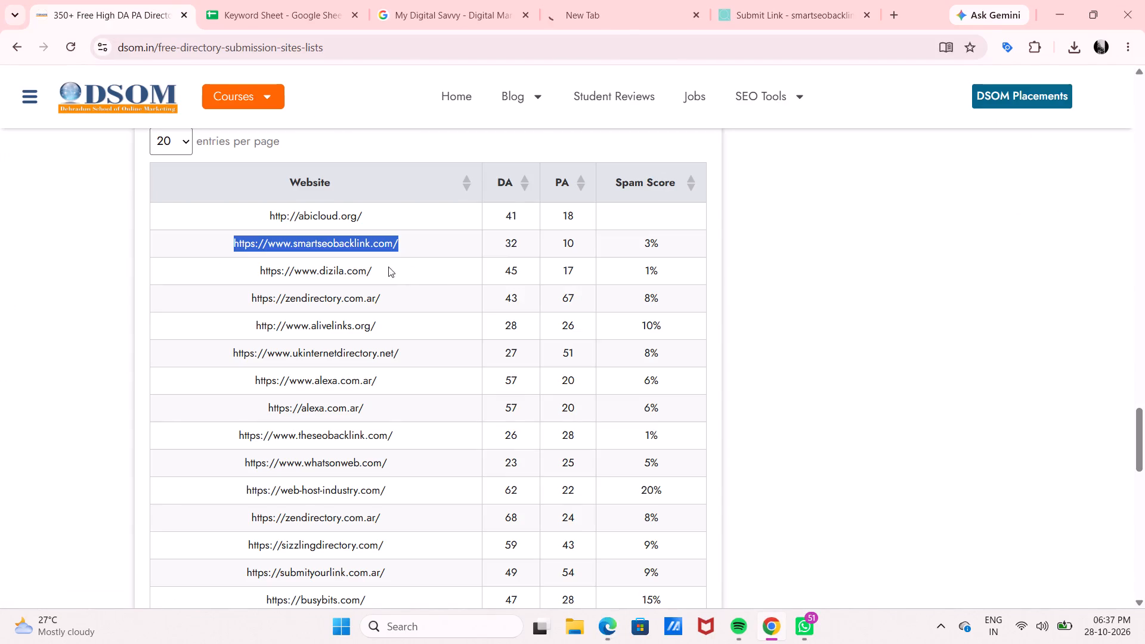
{"action": "left_click_drag", "start_coordinate": [377, 273], "coordinate": [246, 278]}
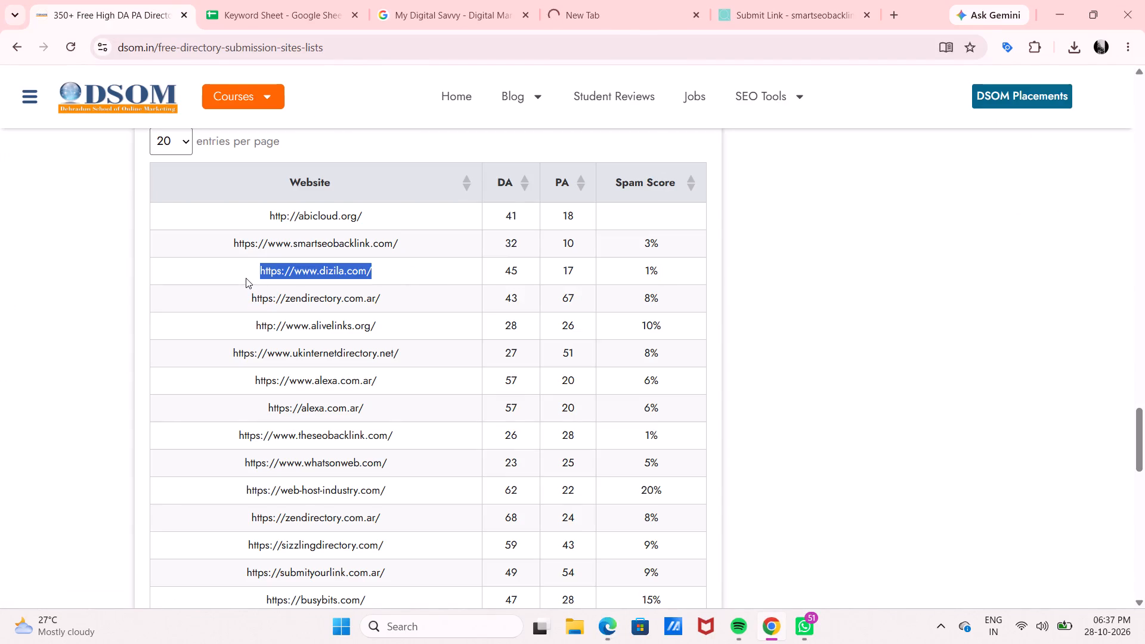
{"action": "key", "text": "ctrl+c"}
{"action": "left_click", "coordinate": [865, 18]}
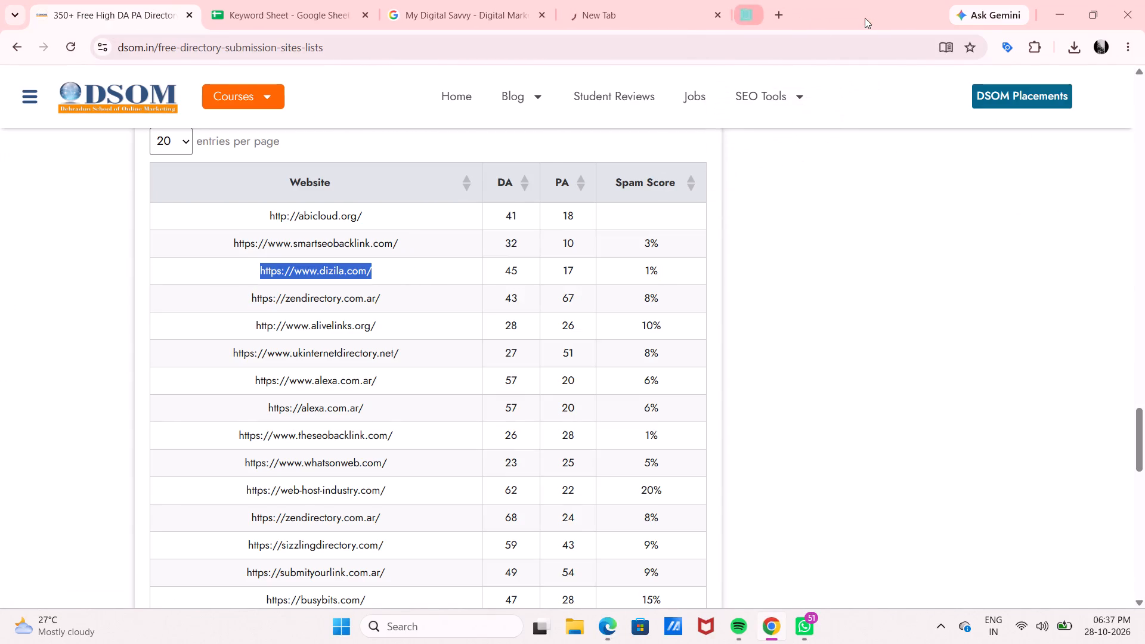
{"action": "left_click", "coordinate": [728, 13]}
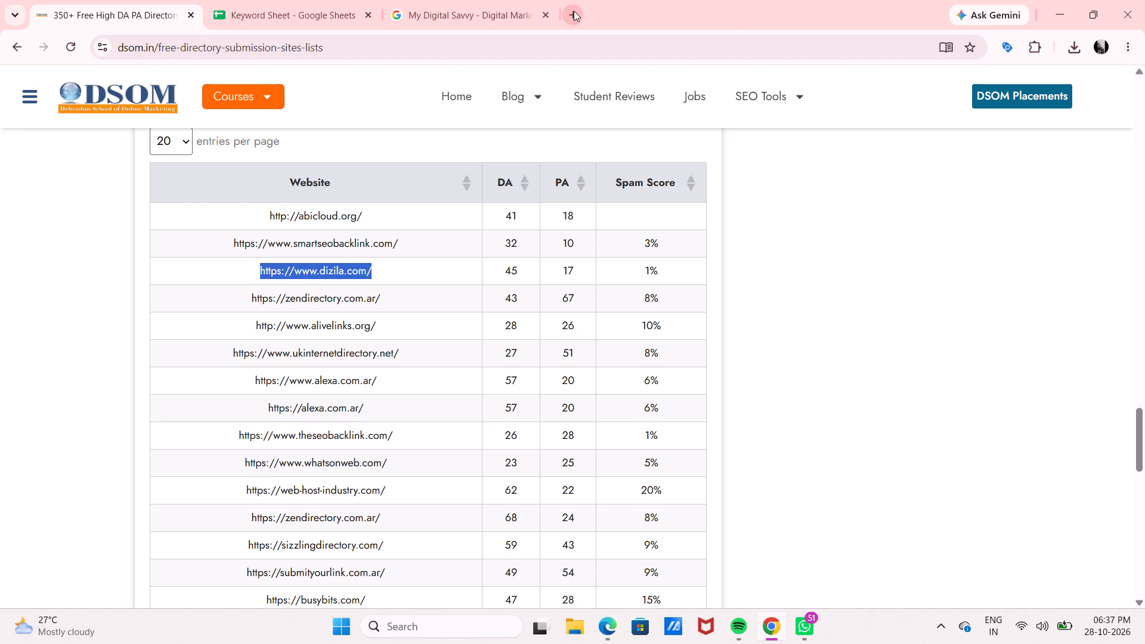
{"action": "left_click", "coordinate": [574, 13]}
{"action": "key", "text": "ctrl+v"}
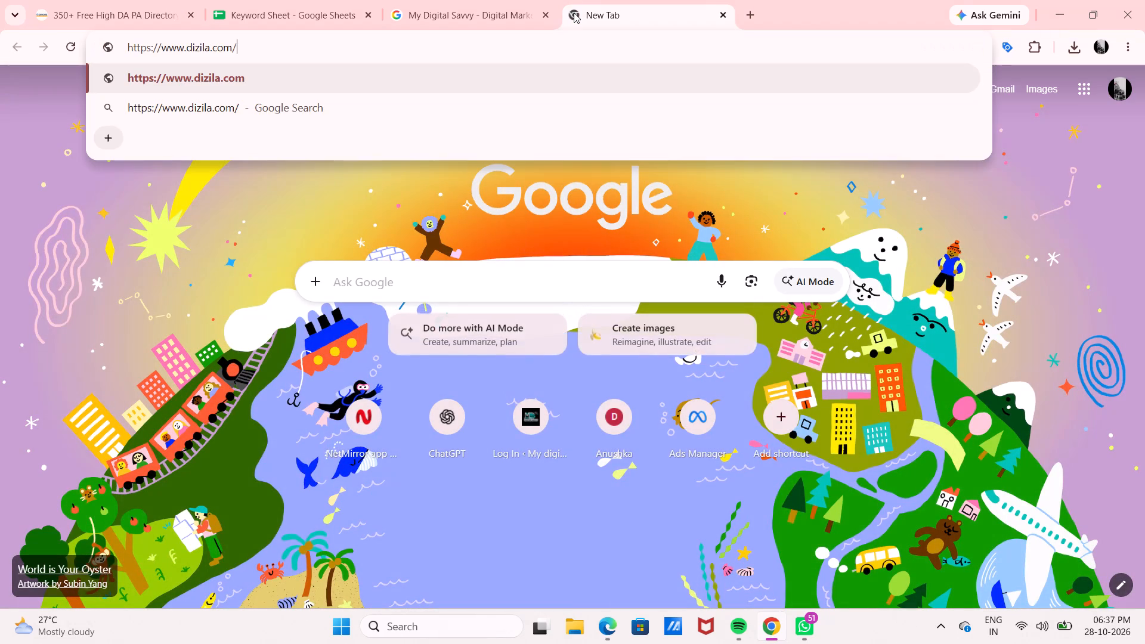
{"action": "key", "text": "Return"}
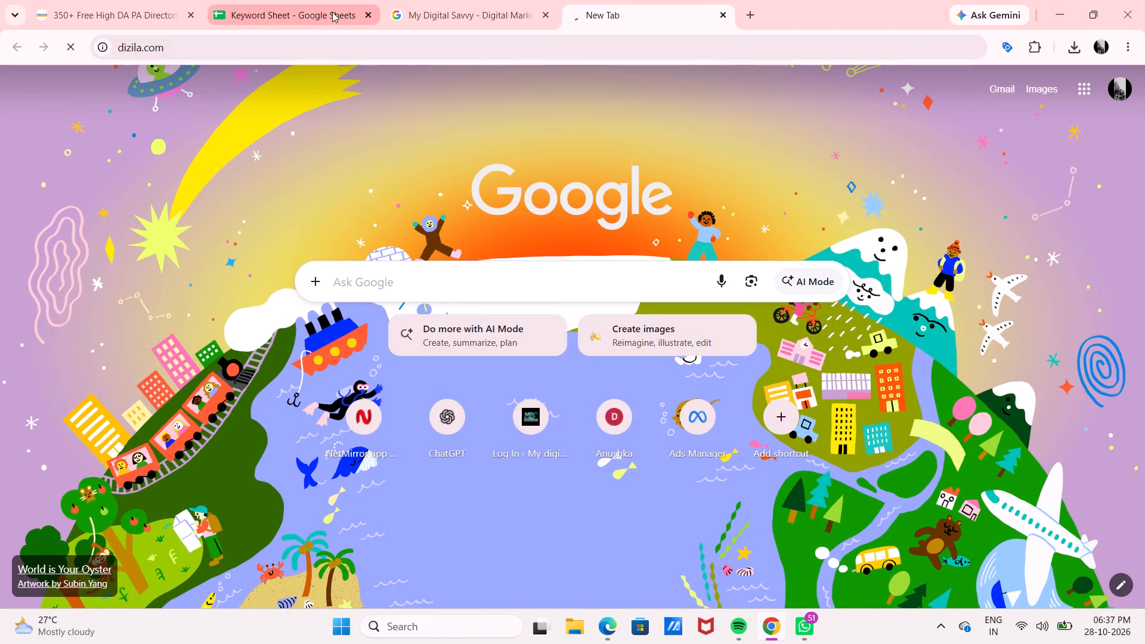
{"action": "left_click", "coordinate": [141, 18]}
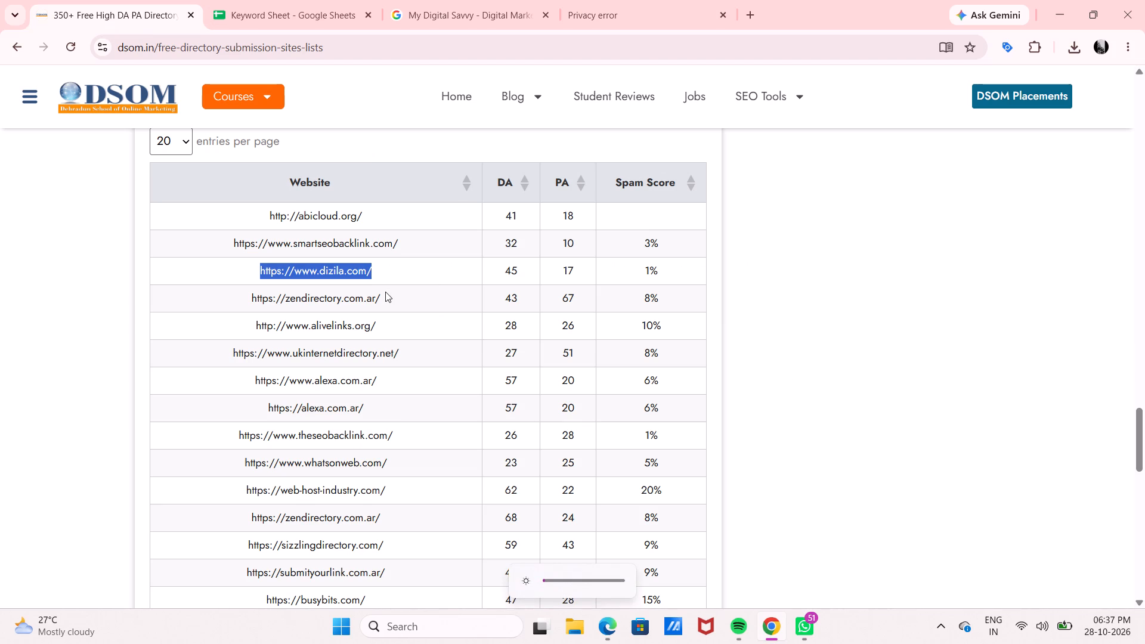
{"action": "left_click_drag", "start_coordinate": [379, 298], "coordinate": [242, 305]}
{"action": "key", "text": "ctrl+c"}
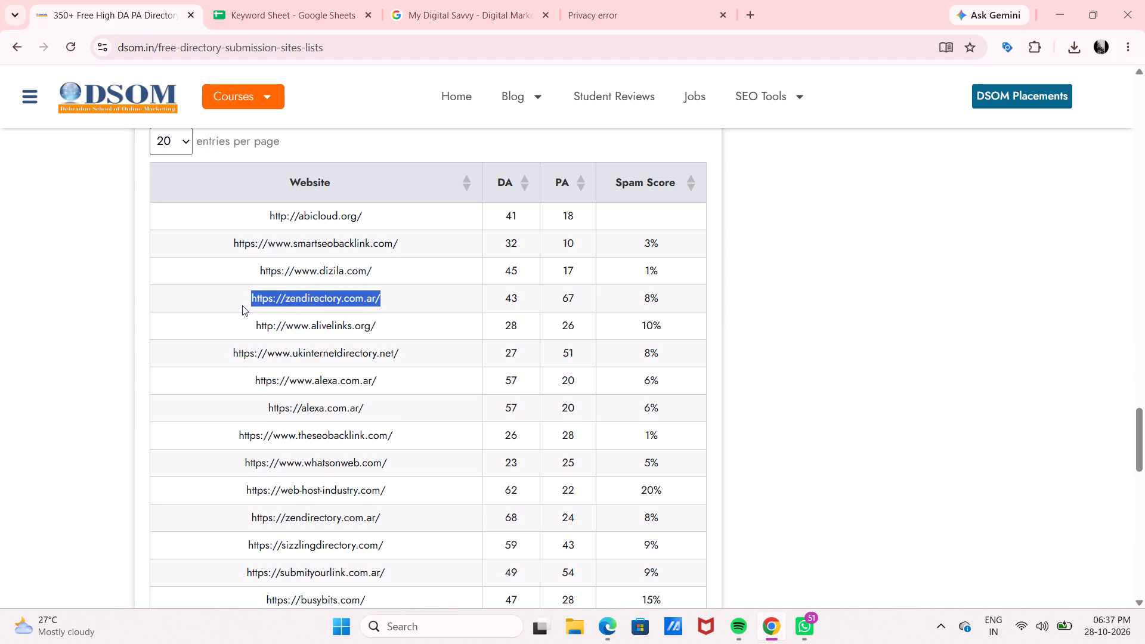
{"action": "left_click", "coordinate": [752, 11]}
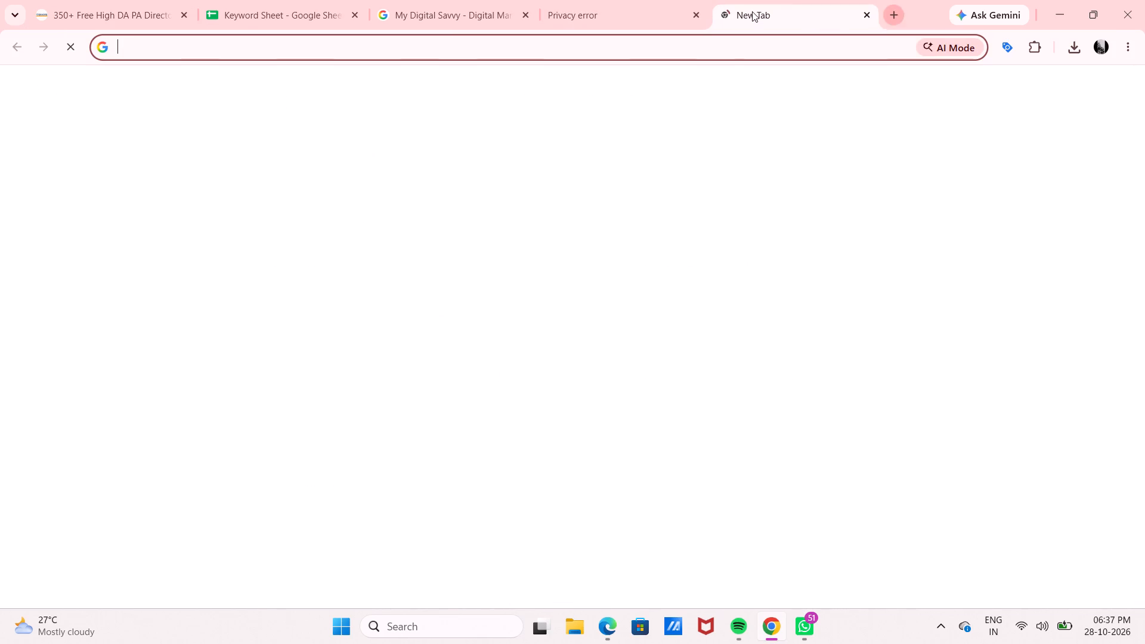
{"action": "key", "text": "ctrl+v"}
{"action": "key", "text": "Return"}
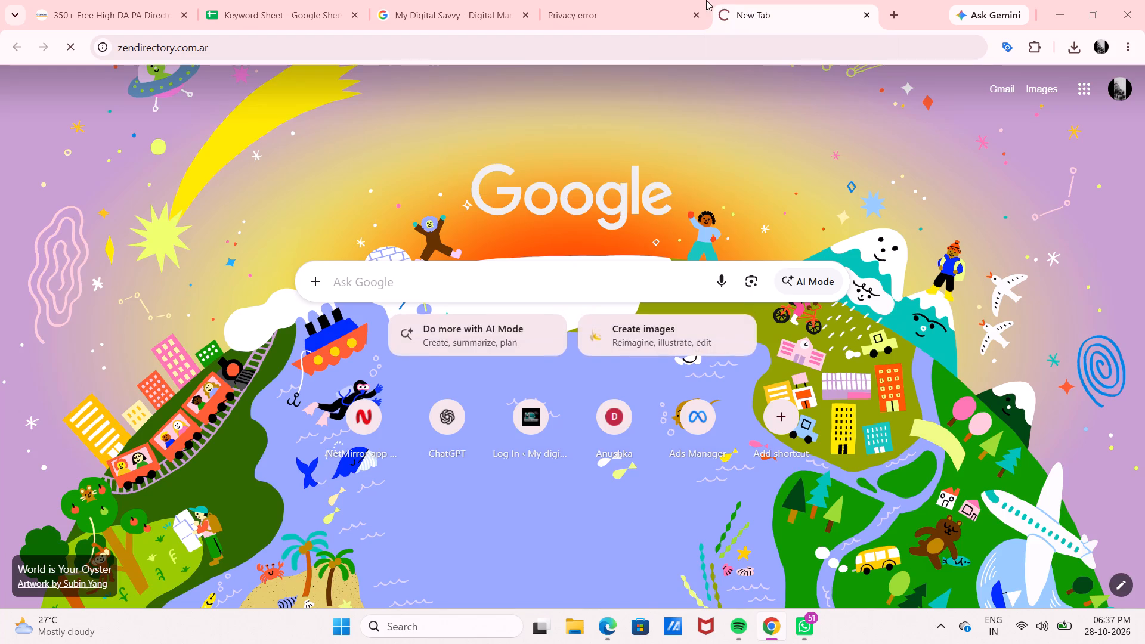
{"action": "left_click", "coordinate": [695, 12]}
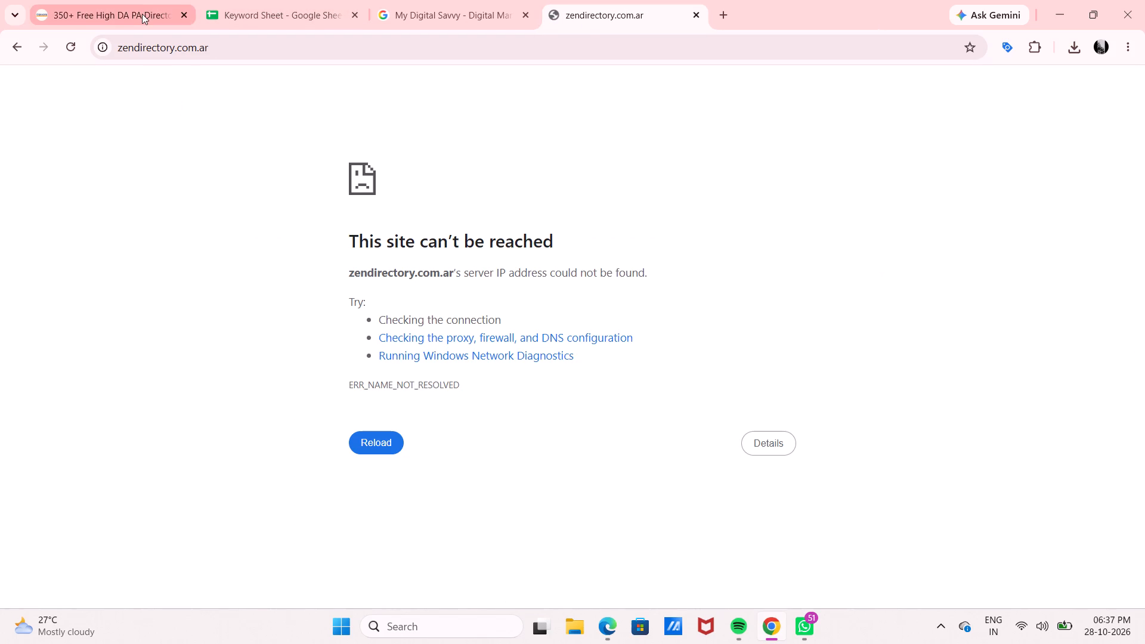
{"action": "left_click", "coordinate": [142, 14]}
{"action": "left_click_drag", "start_coordinate": [376, 327], "coordinate": [306, 328]}
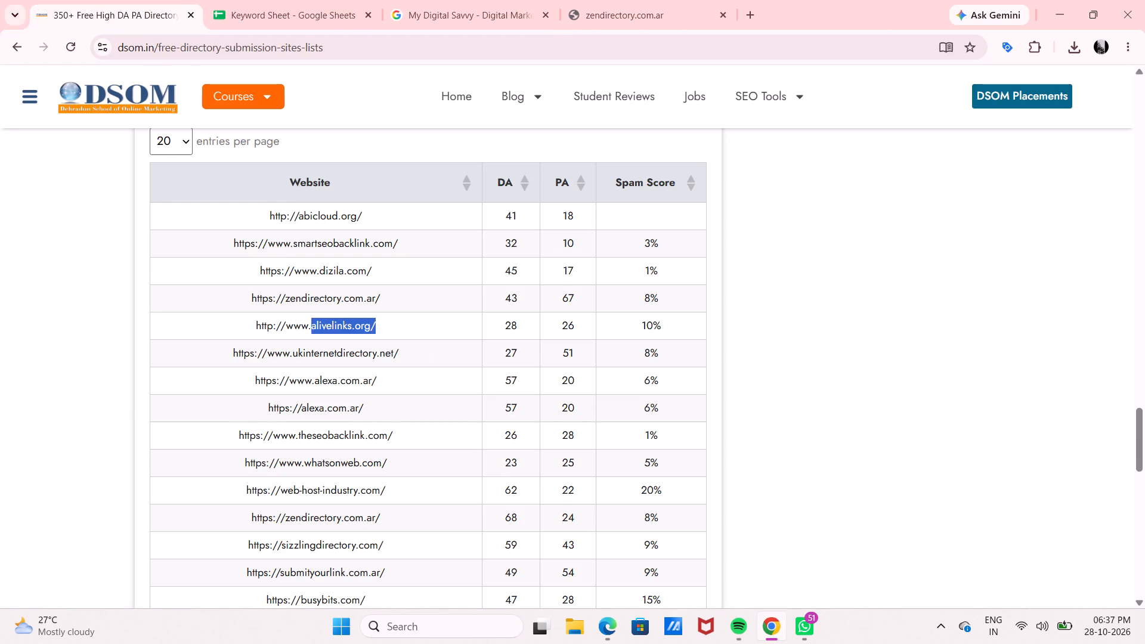
{"action": "left_click_drag", "start_coordinate": [306, 328], "coordinate": [256, 326]}
{"action": "key", "text": "ctrl+c"}
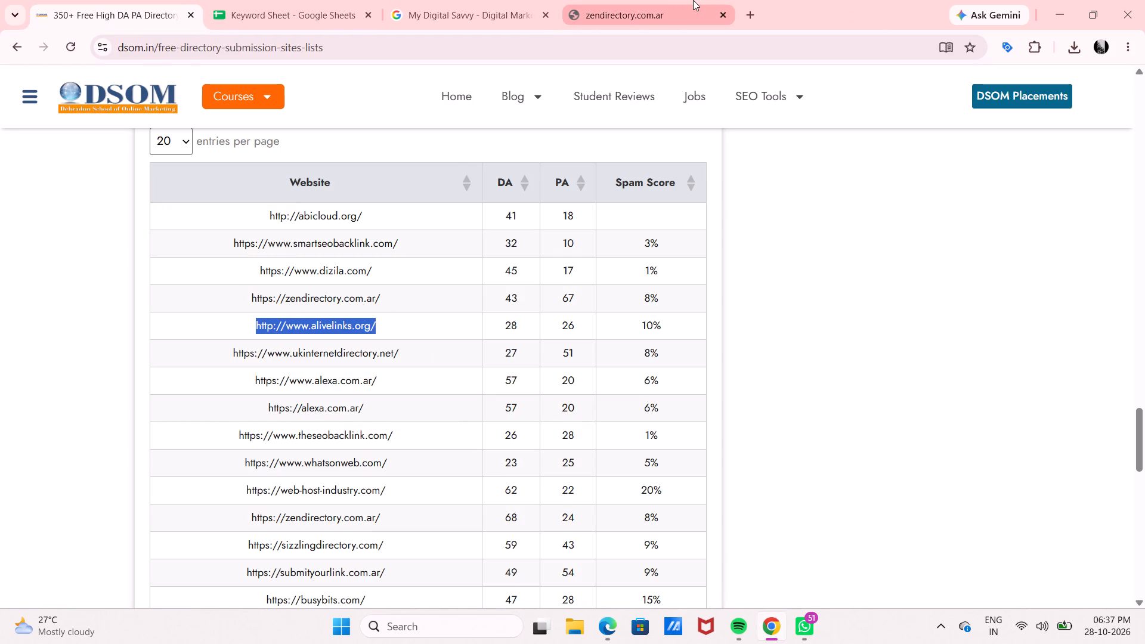
{"action": "left_click", "coordinate": [746, 8]}
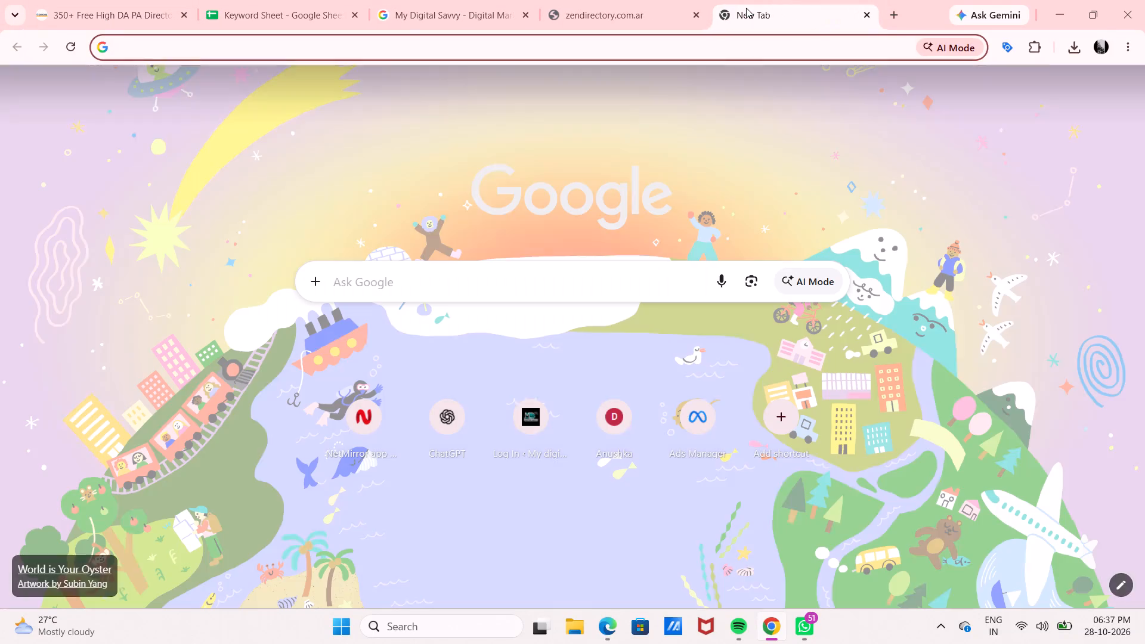
{"action": "key", "text": "ctrl+v"}
{"action": "key", "text": "Return"}
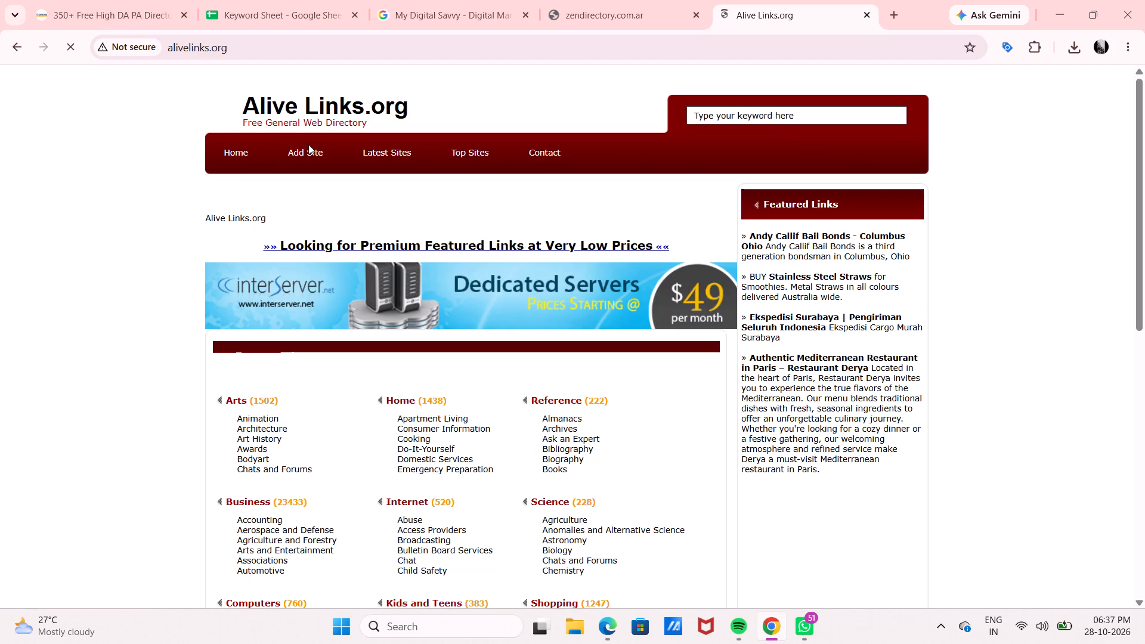
{"action": "left_click", "coordinate": [308, 151]}
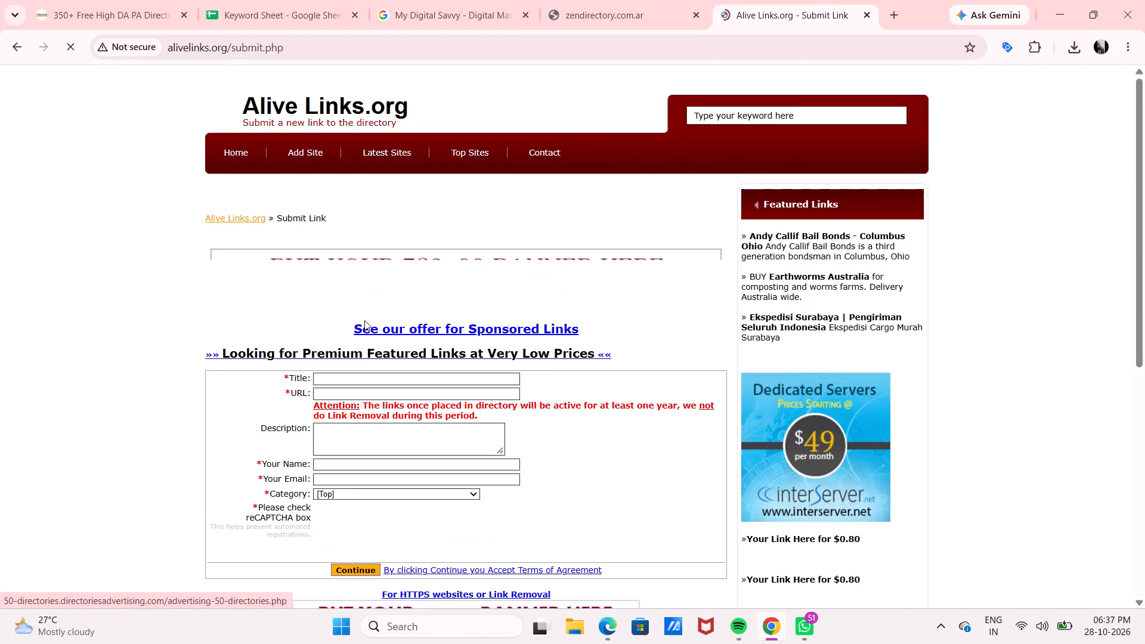
Copy the keyword "digital marketing company in nagpur" from the Keyword Sheet into the form's Title field.
{"action": "left_click", "coordinate": [353, 370]}
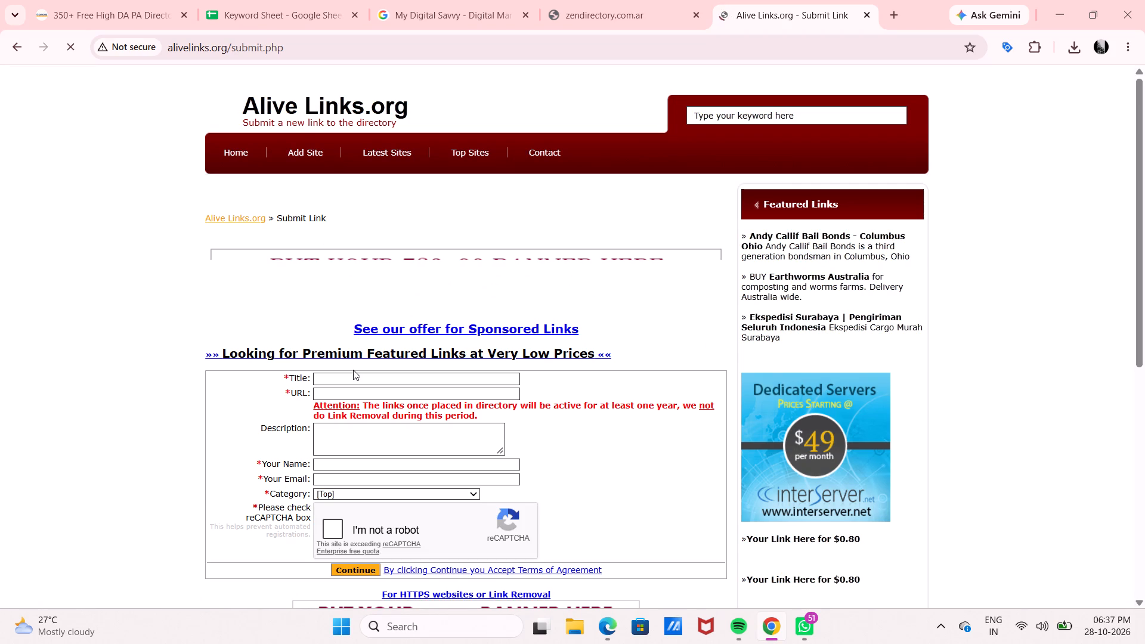
{"action": "left_click", "coordinate": [357, 372]}
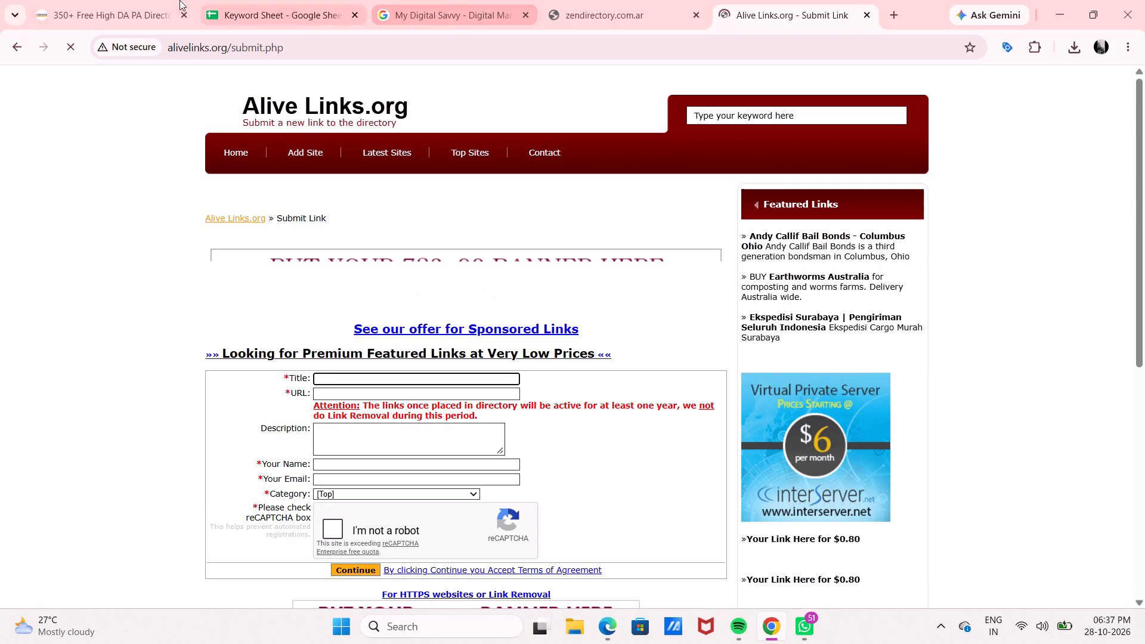
{"action": "left_click", "coordinate": [264, 9]}
{"action": "key", "text": "ctrl+c"}
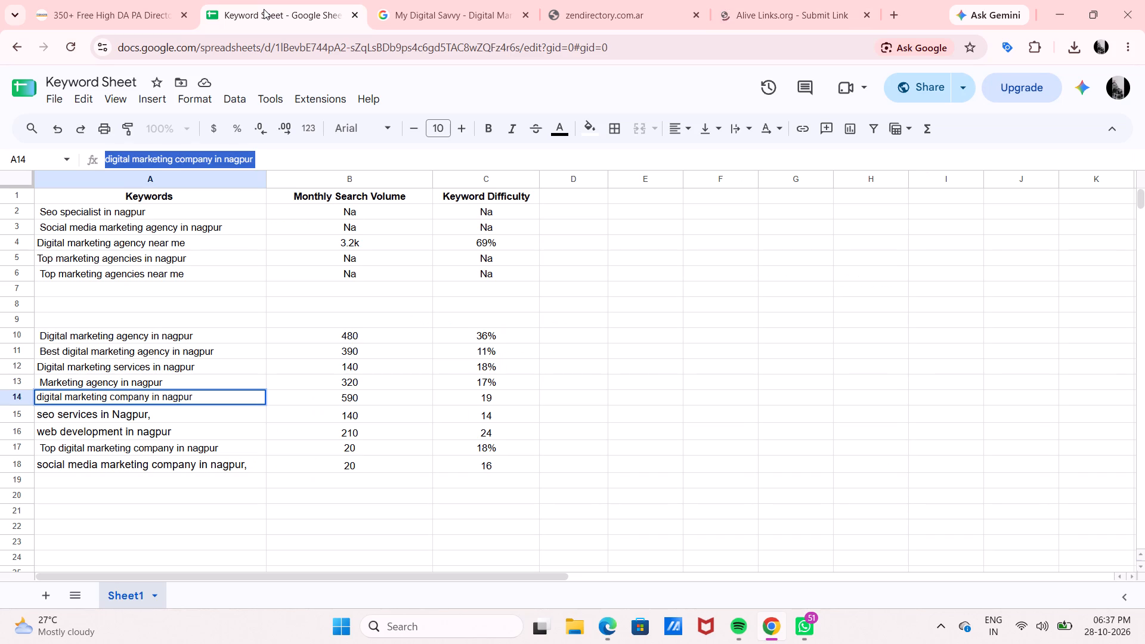
{"action": "left_click", "coordinate": [742, 8]}
{"action": "key", "text": "ctrl+v"}
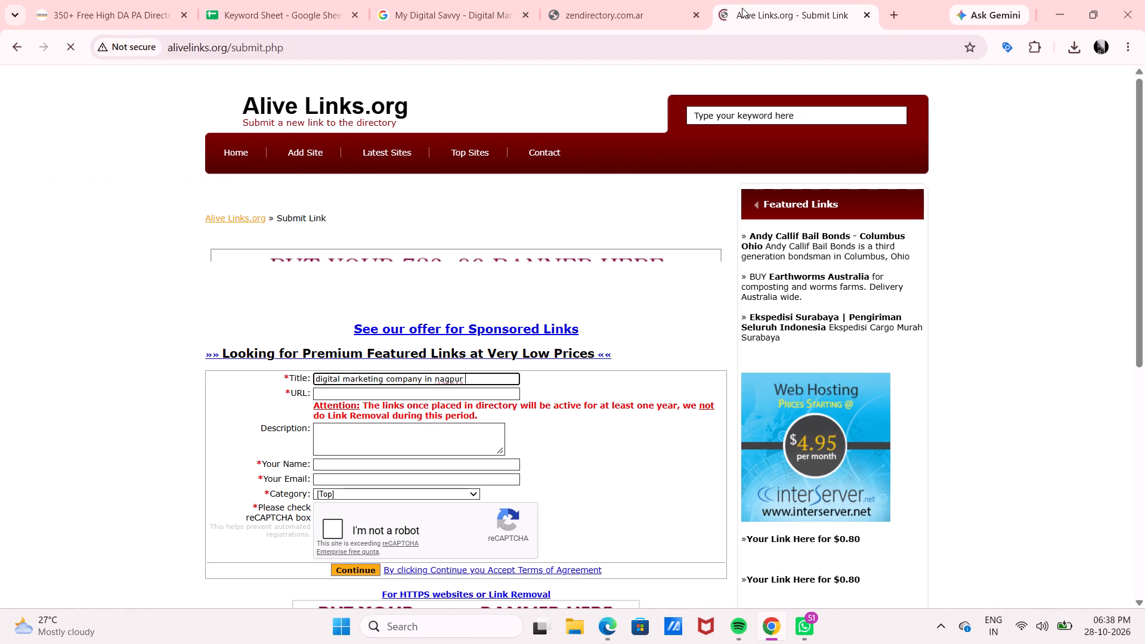
Copy the full business description from the My Digital Savvy Google business profile into the form's Description field.
{"action": "left_click", "coordinate": [473, 395]}
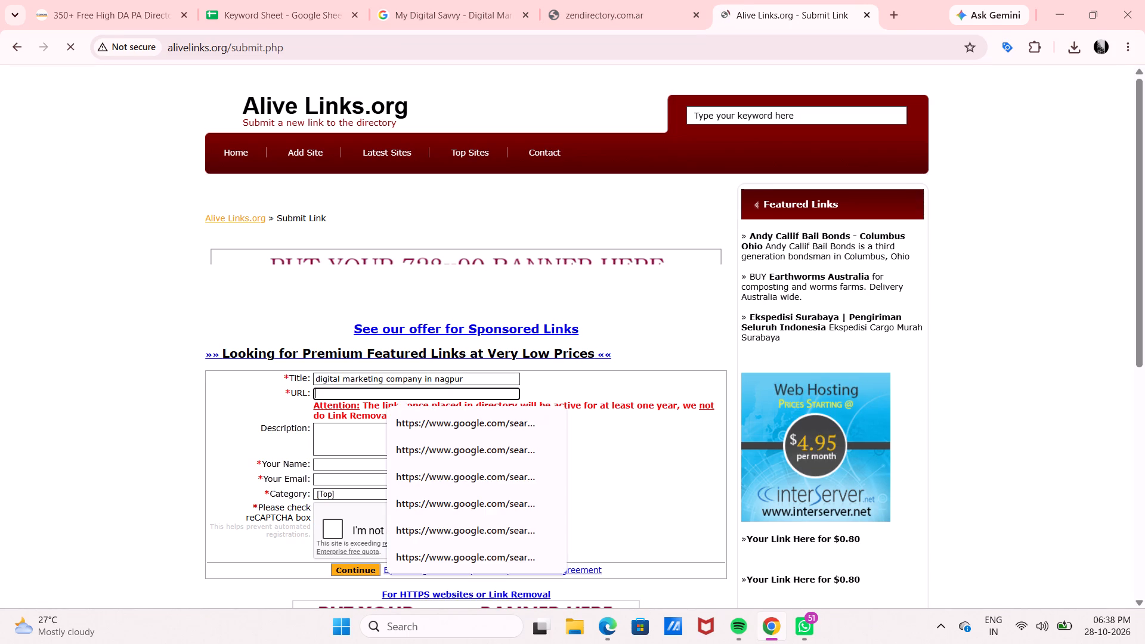
{"action": "left_click", "coordinate": [446, 0]}
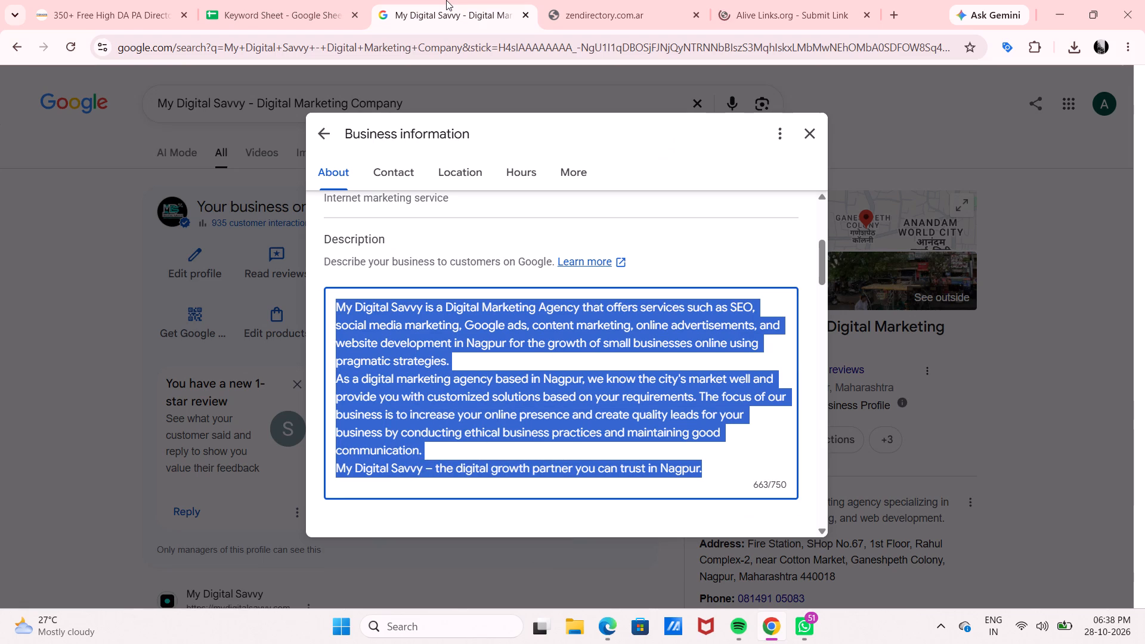
{"action": "key", "text": "ctrl+c"}
{"action": "left_click", "coordinate": [744, 0]}
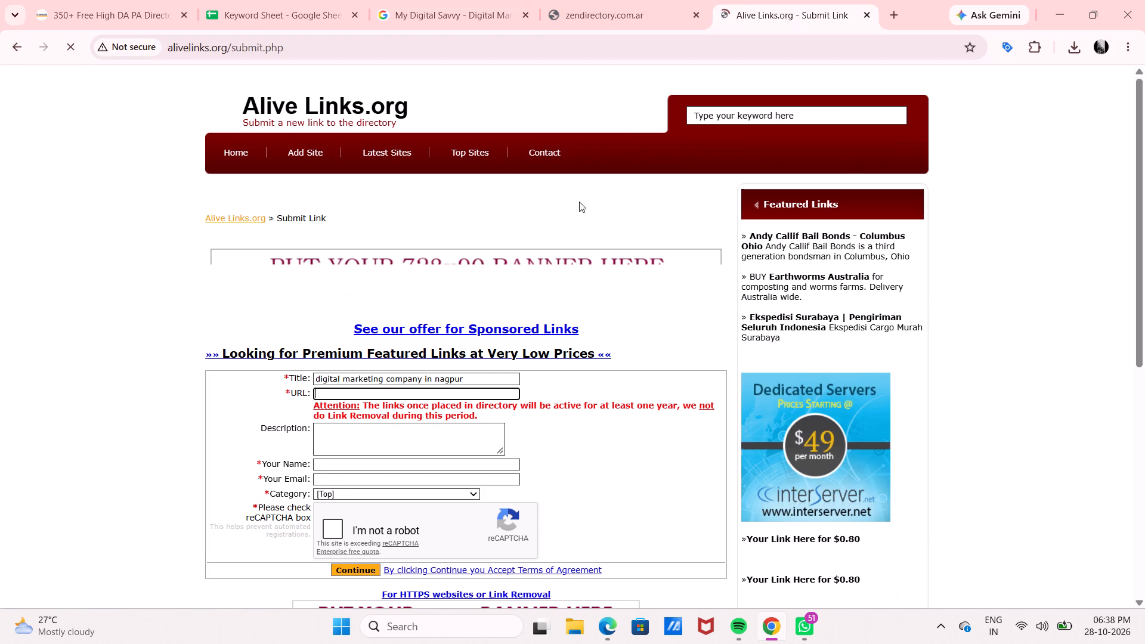
{"action": "left_click", "coordinate": [379, 450]}
{"action": "key", "text": "ctrl+v"}
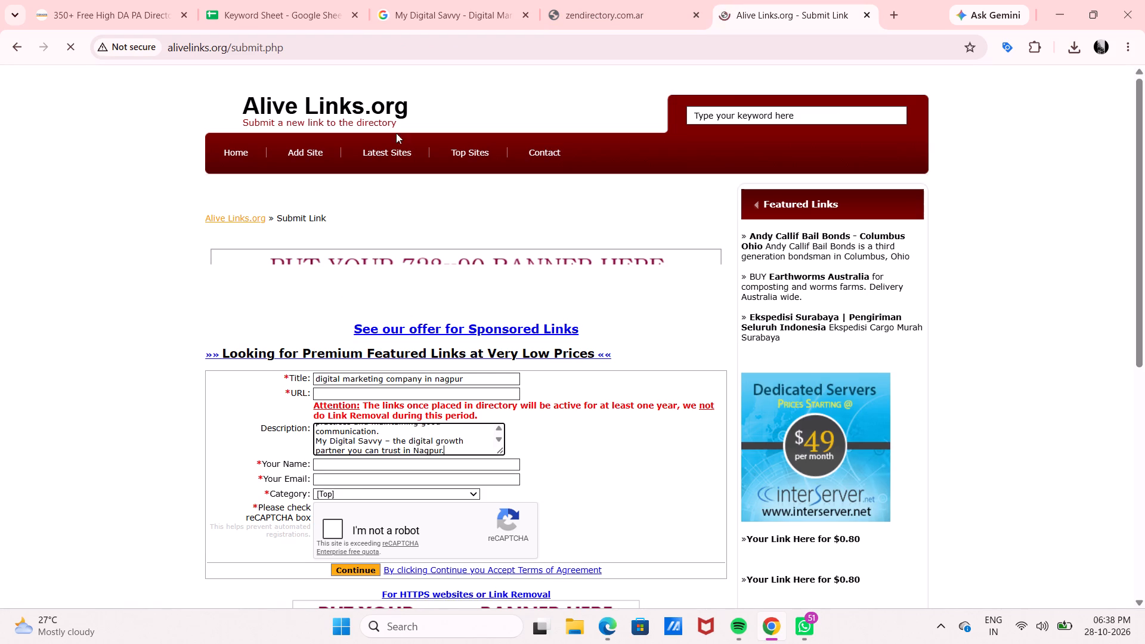
Copy the page address of the My Digital Savvy Google business profile into the form's URL field.
{"action": "left_click", "coordinate": [431, 0]}
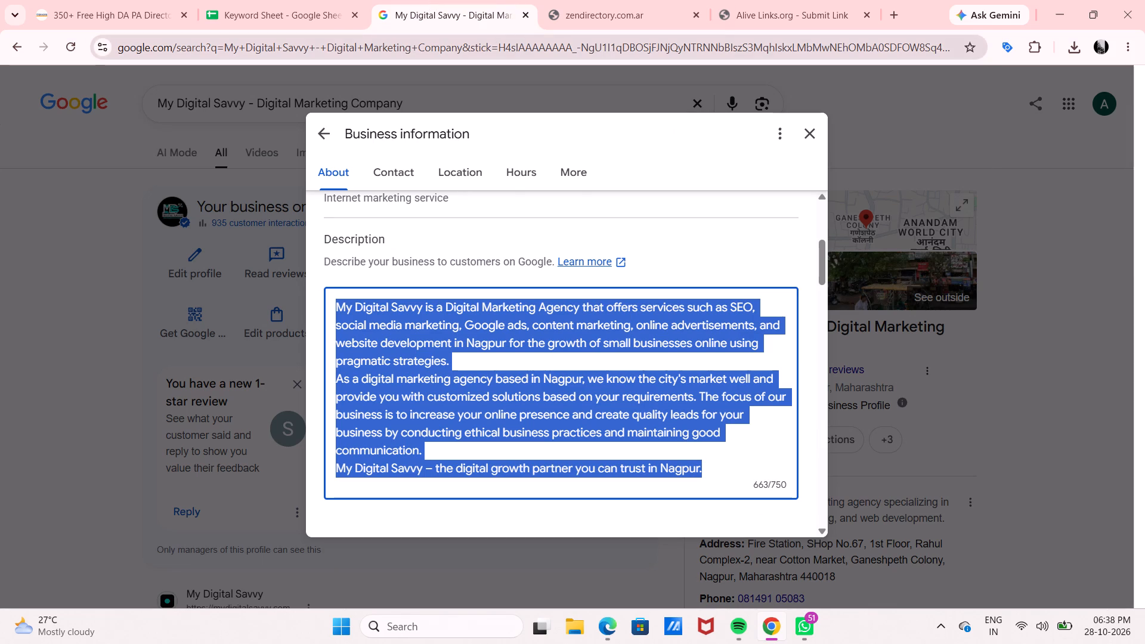
{"action": "left_click", "coordinate": [493, 52]}
{"action": "key", "text": "ctrl+c"}
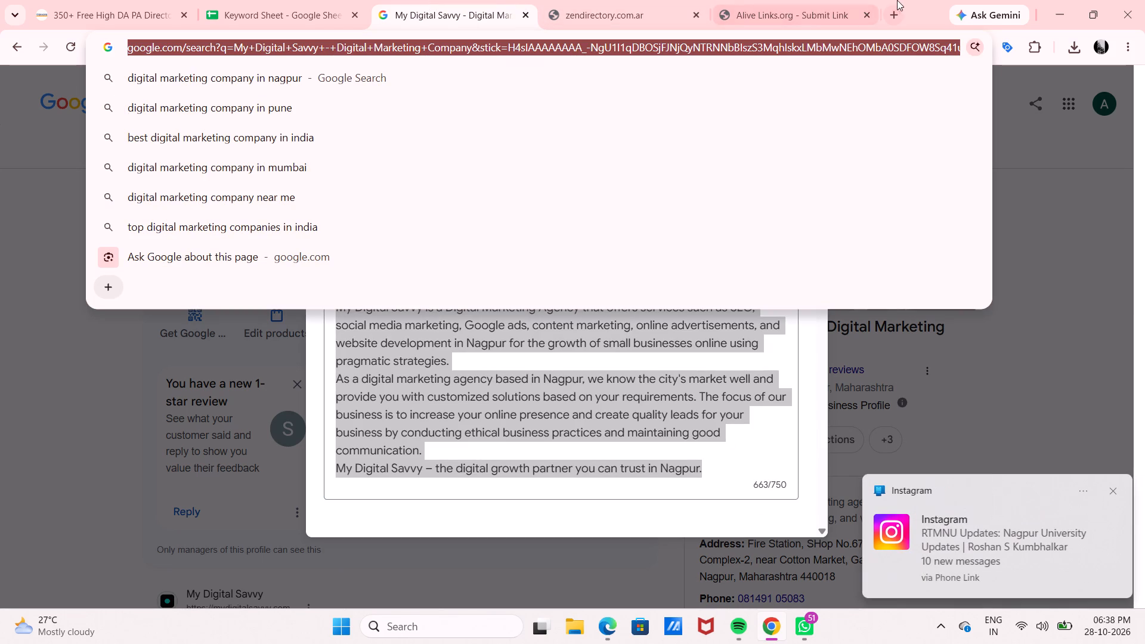
{"action": "left_click", "coordinate": [799, 11]}
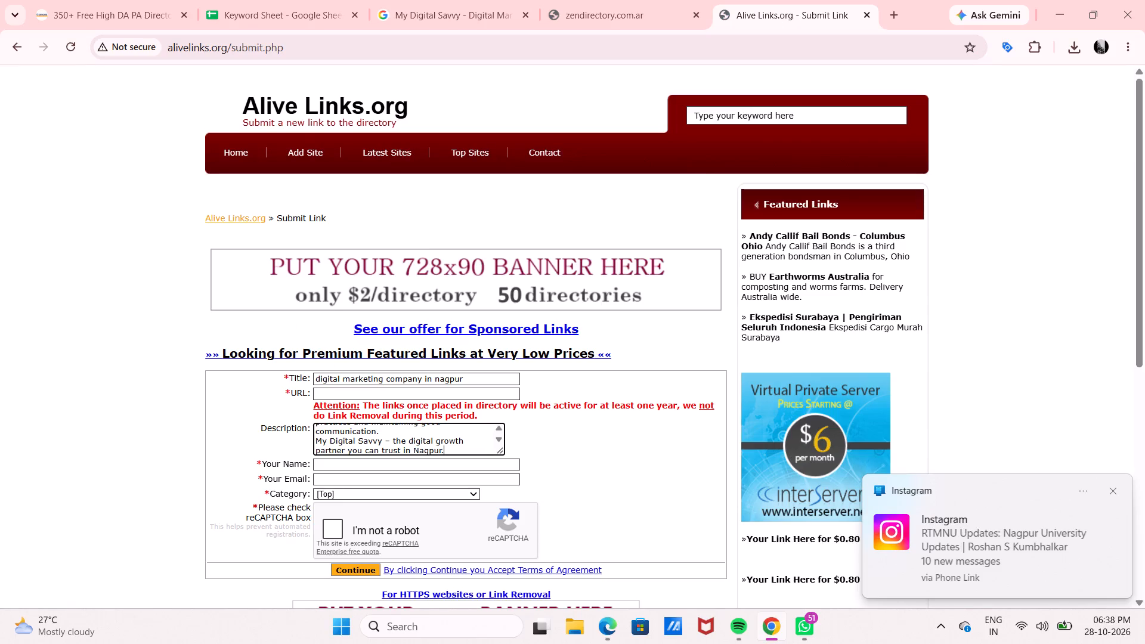
{"action": "left_click", "coordinate": [354, 388]}
{"action": "key", "text": "ctrl+v"}
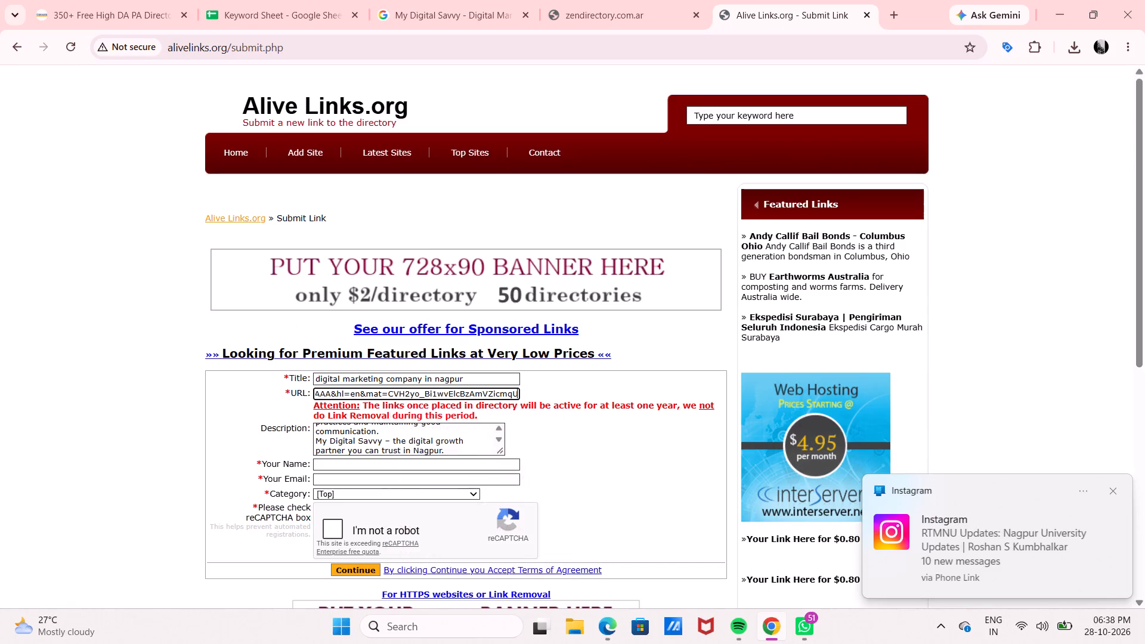
Fill in the submitter's name and email in the form and set the category to Digital under Arts.
{"action": "left_click", "coordinate": [364, 466]}
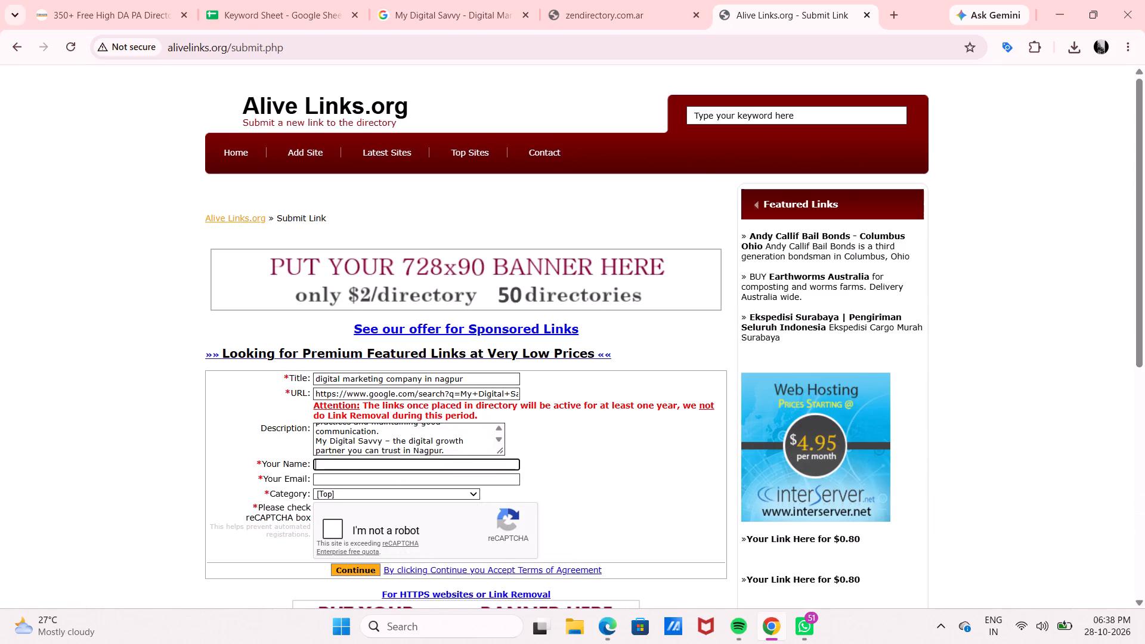
{"action": "left_click", "coordinate": [397, 489]}
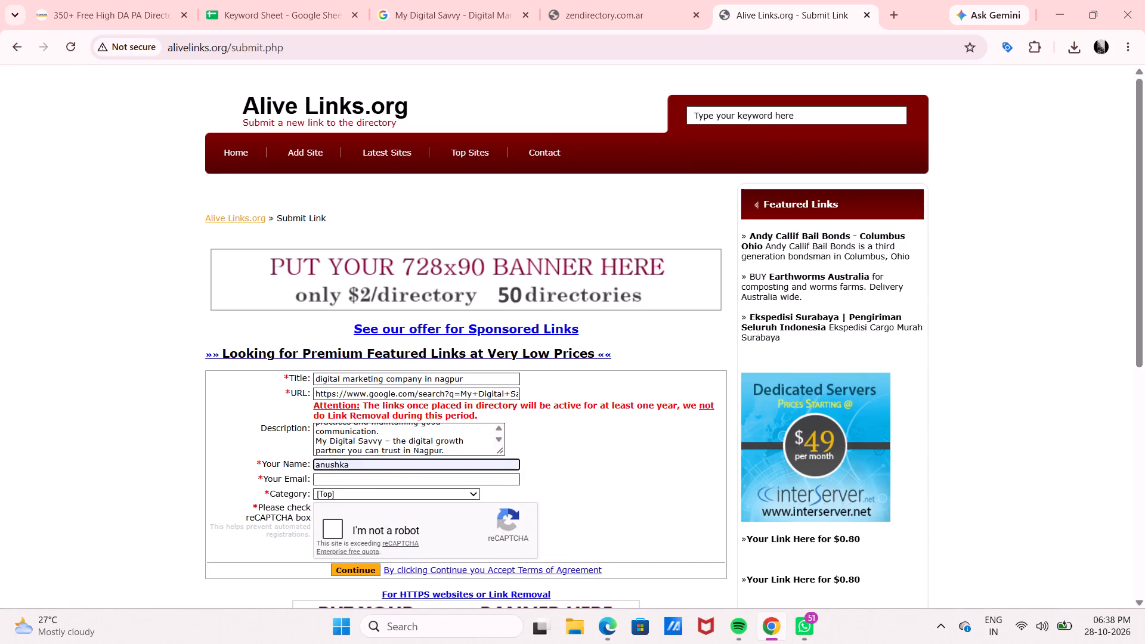
{"action": "left_click", "coordinate": [388, 482]}
{"action": "left_click", "coordinate": [415, 507]}
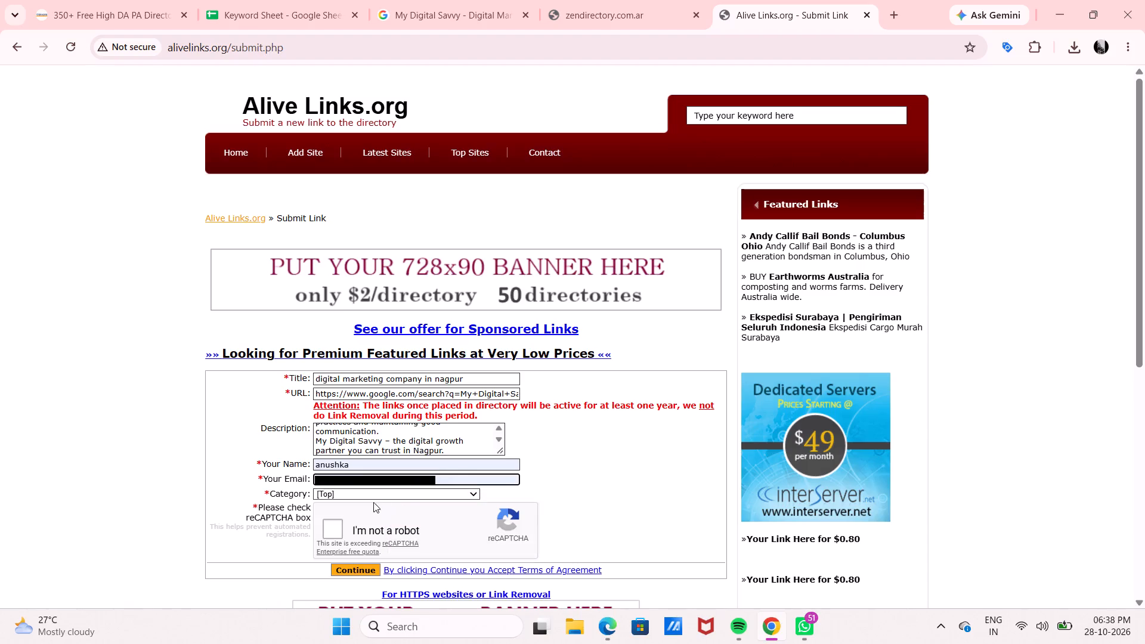
{"action": "left_click", "coordinate": [391, 492]}
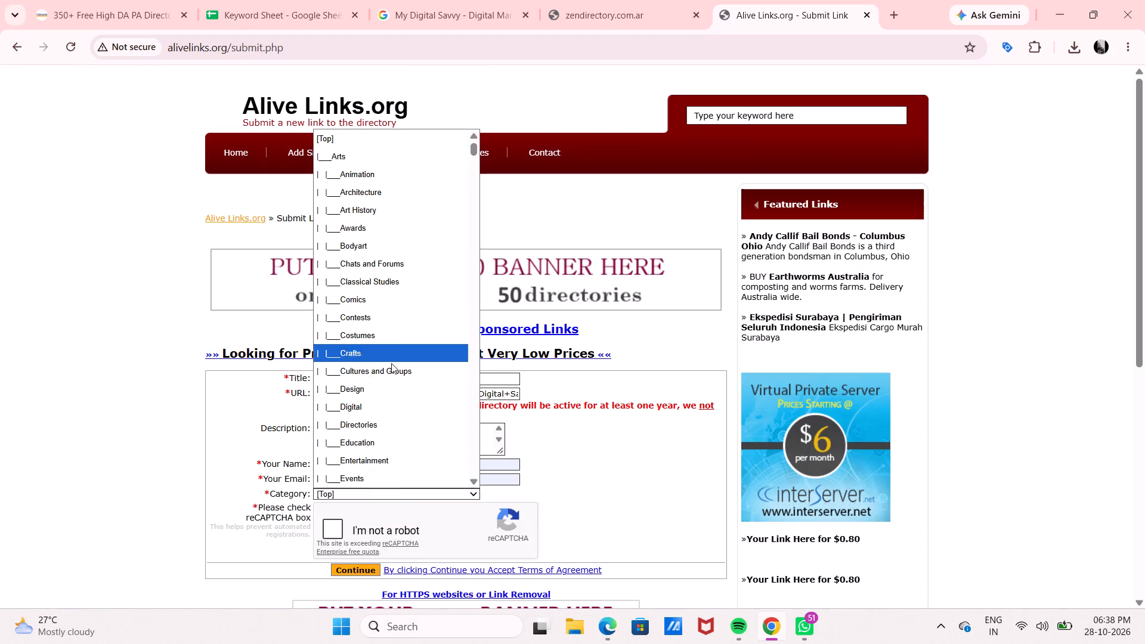
{"action": "left_click", "coordinate": [386, 400]}
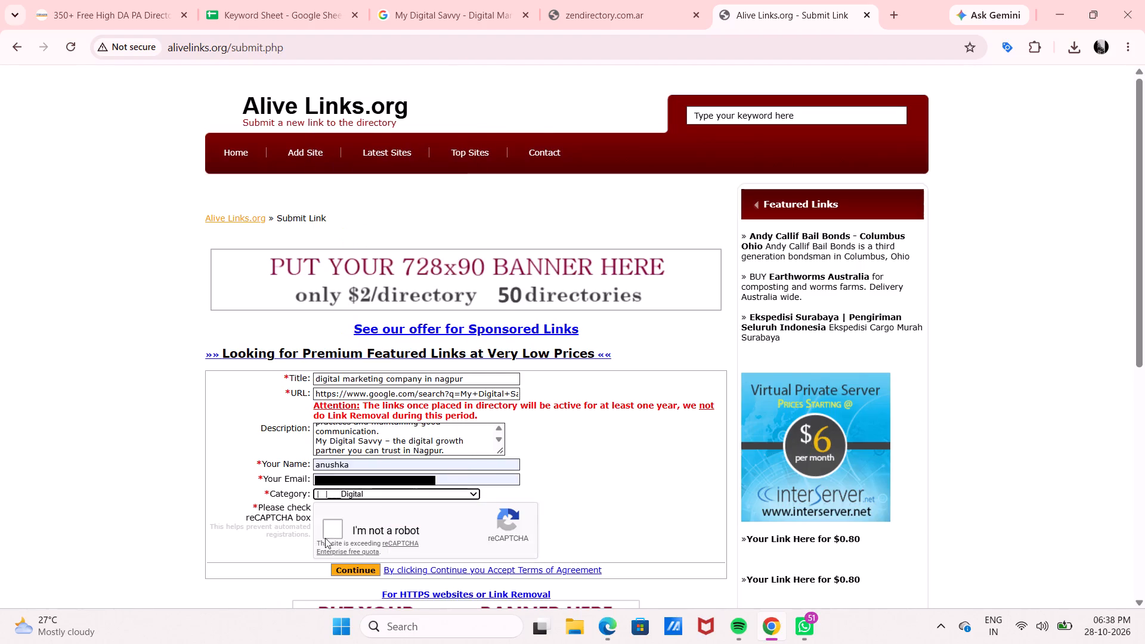
Complete the reCAPTCHA image challenges and submit the Alive Links form.
{"action": "left_click", "coordinate": [328, 535]}
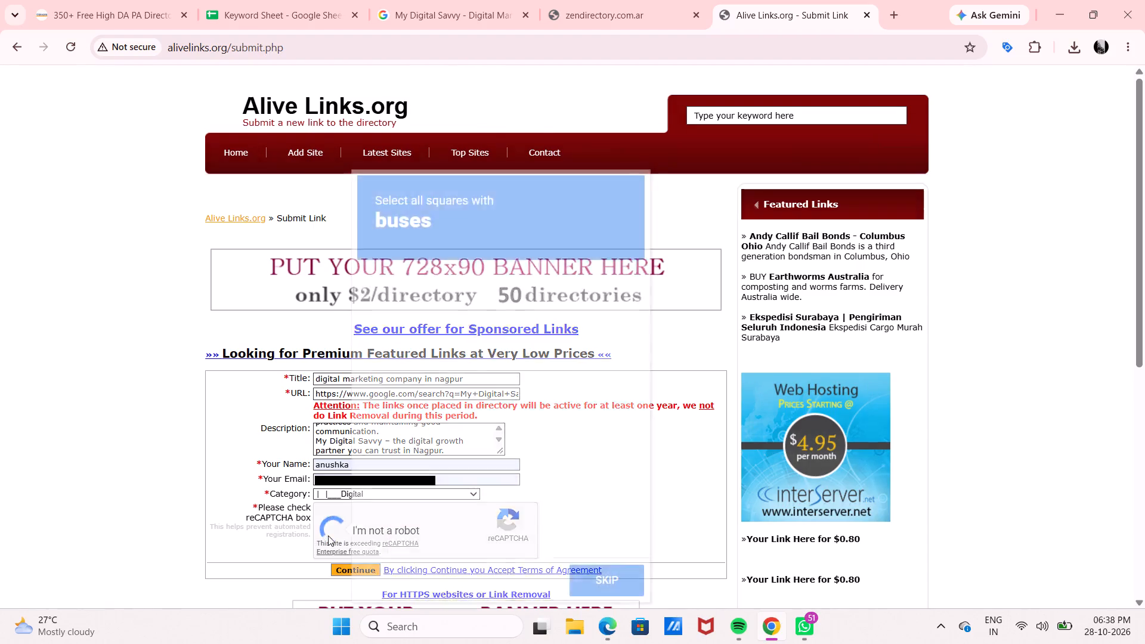
{"action": "left_click", "coordinate": [546, 453]}
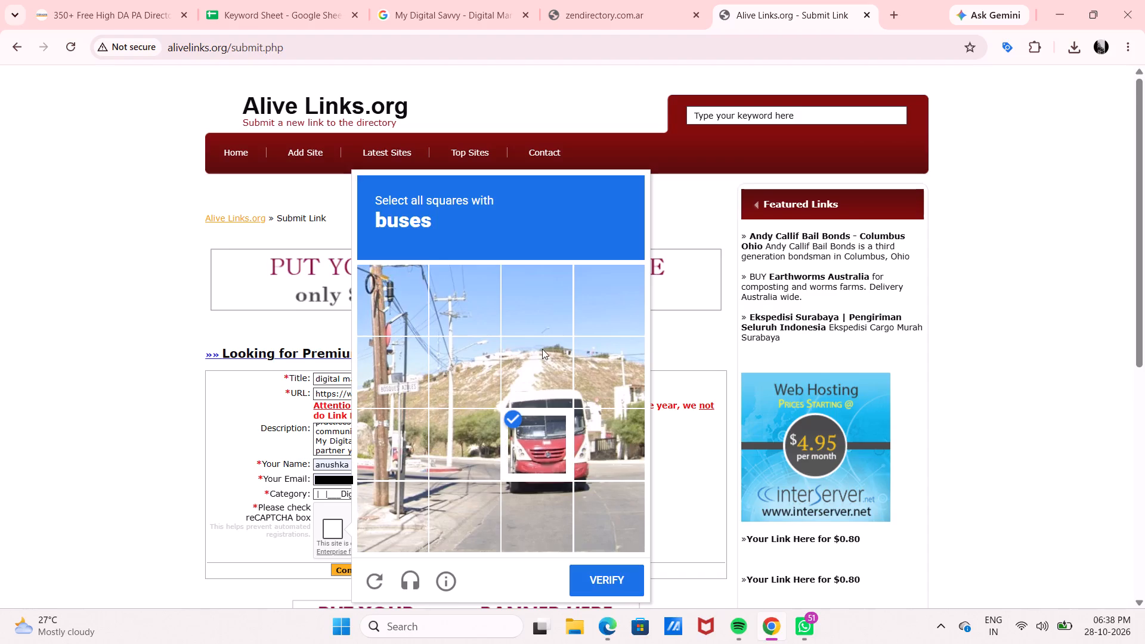
{"action": "left_click", "coordinate": [540, 389]}
{"action": "left_click", "coordinate": [597, 433]}
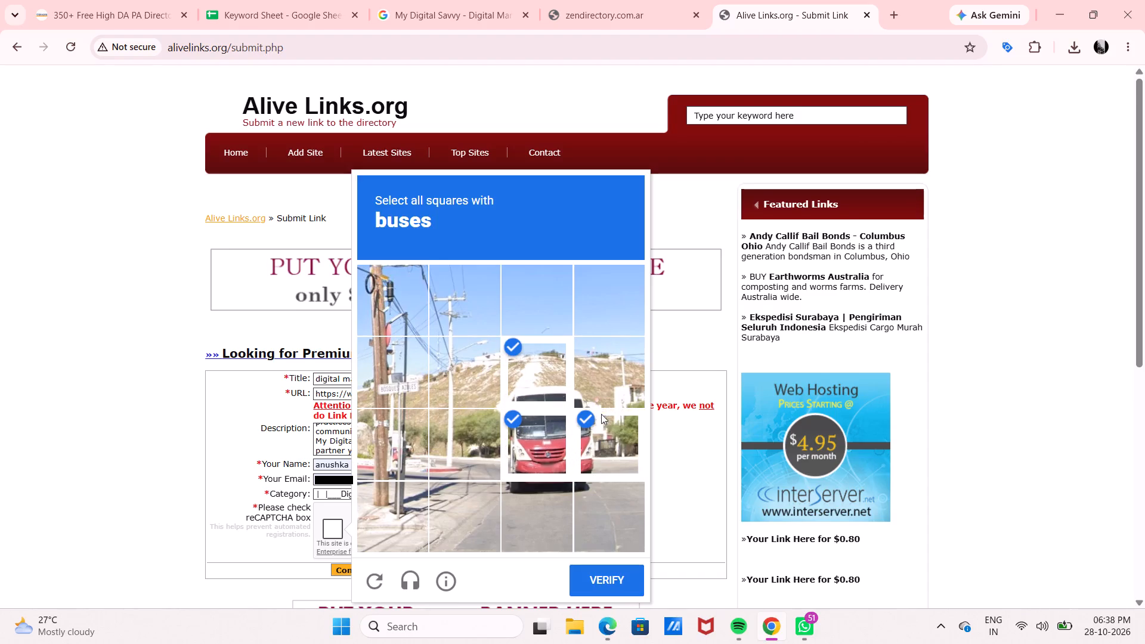
{"action": "left_click", "coordinate": [604, 373]}
{"action": "left_click", "coordinate": [606, 583]}
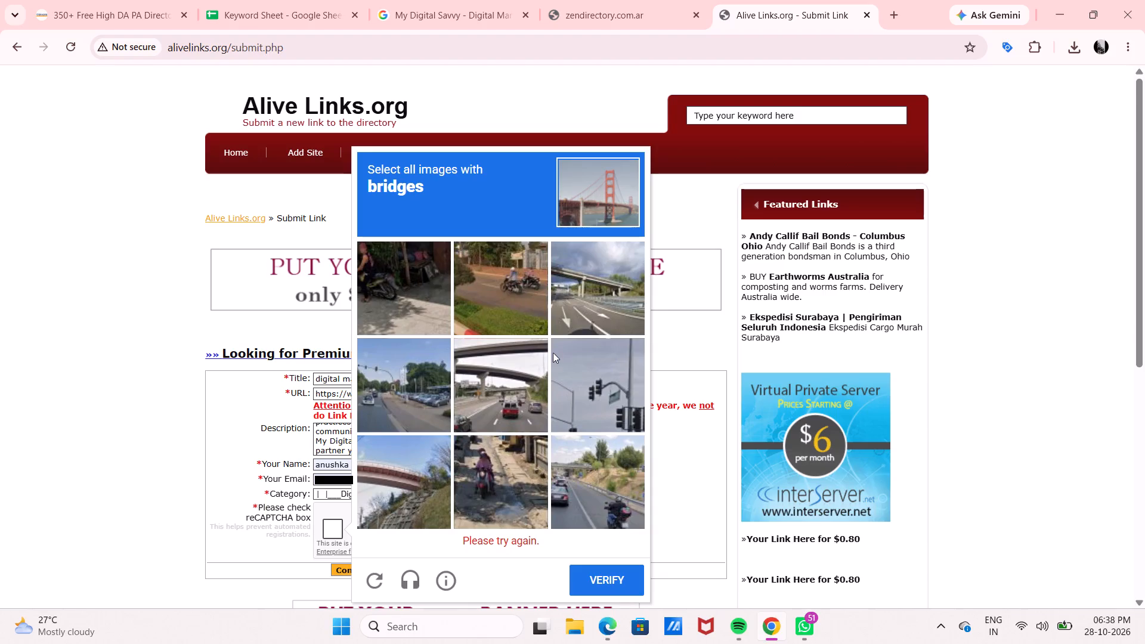
{"action": "left_click", "coordinate": [593, 311]}
{"action": "left_click", "coordinate": [533, 380]}
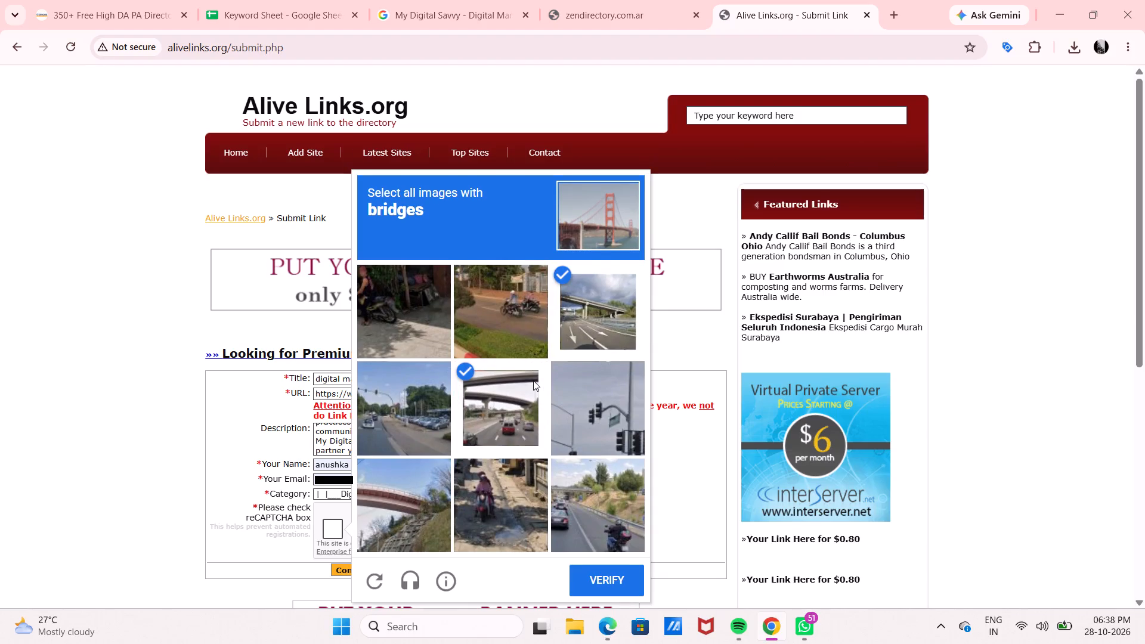
{"action": "left_click", "coordinate": [404, 493]}
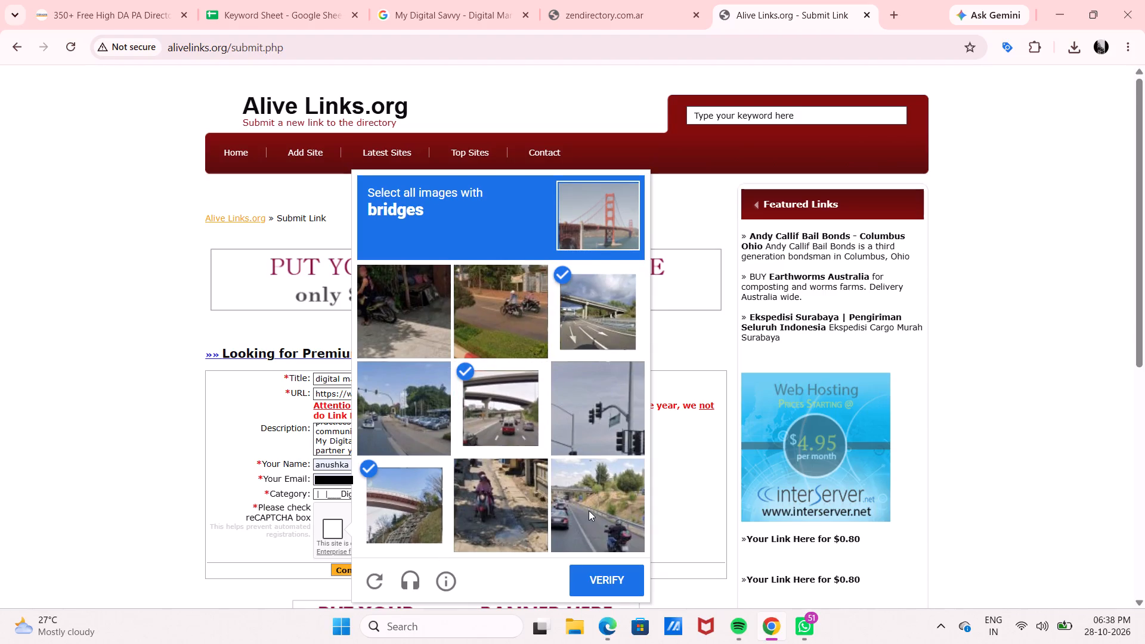
{"action": "left_click", "coordinate": [589, 510]}
{"action": "left_click", "coordinate": [595, 575]}
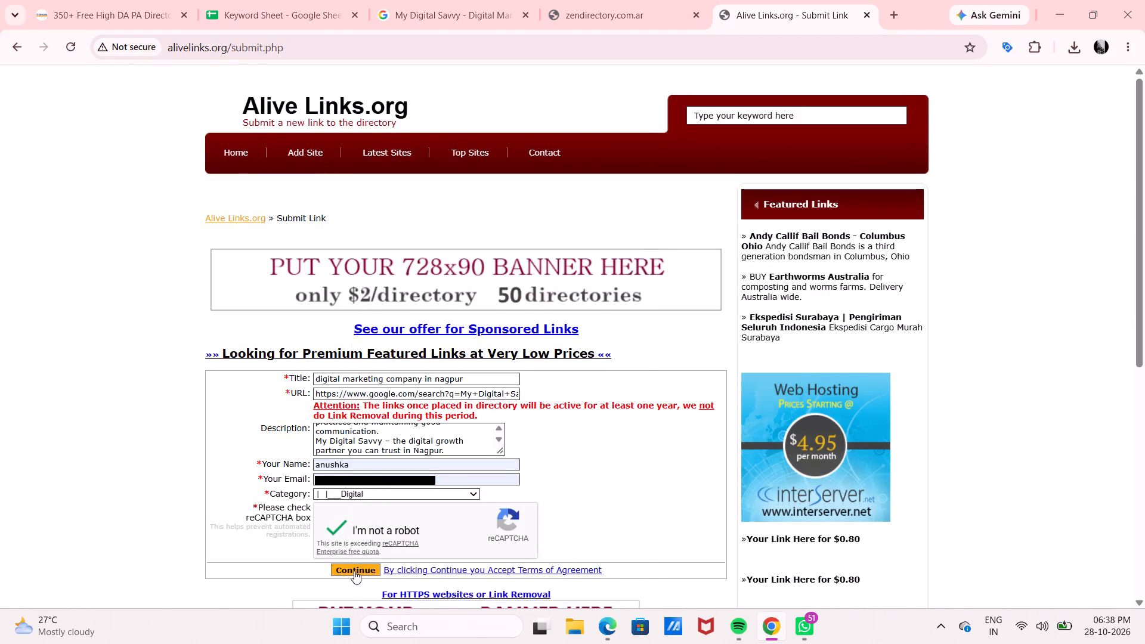
{"action": "left_click", "coordinate": [354, 571]}
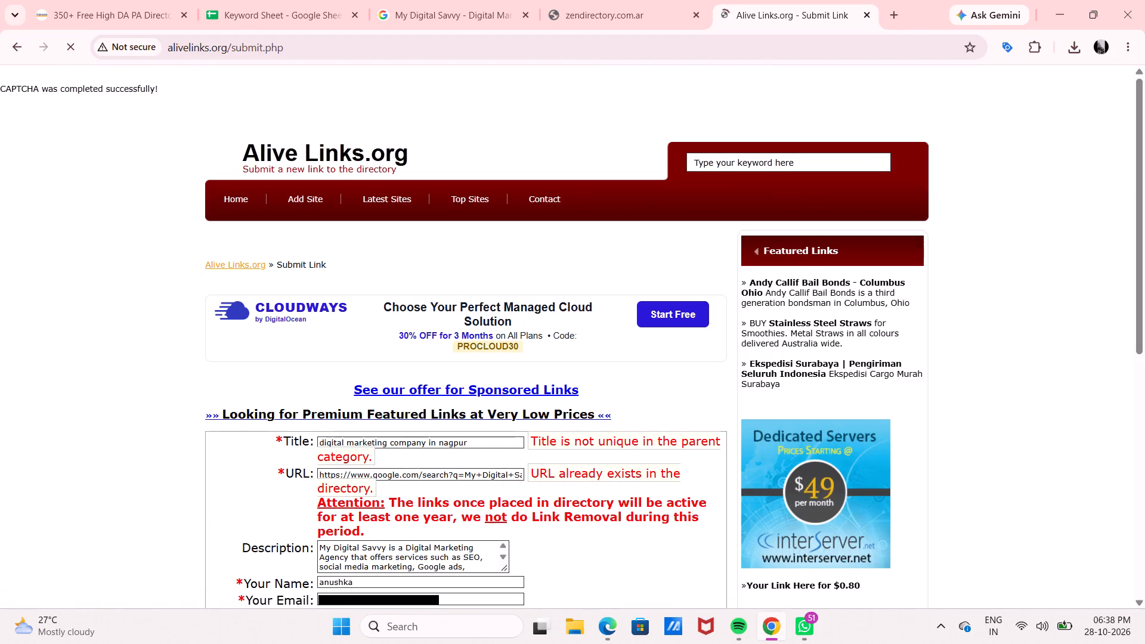
Copy the alivelinks.org/submit.php page address into cell B113 of the new backlink sheet, open in Edge.
{"action": "left_click", "coordinate": [255, 48]}
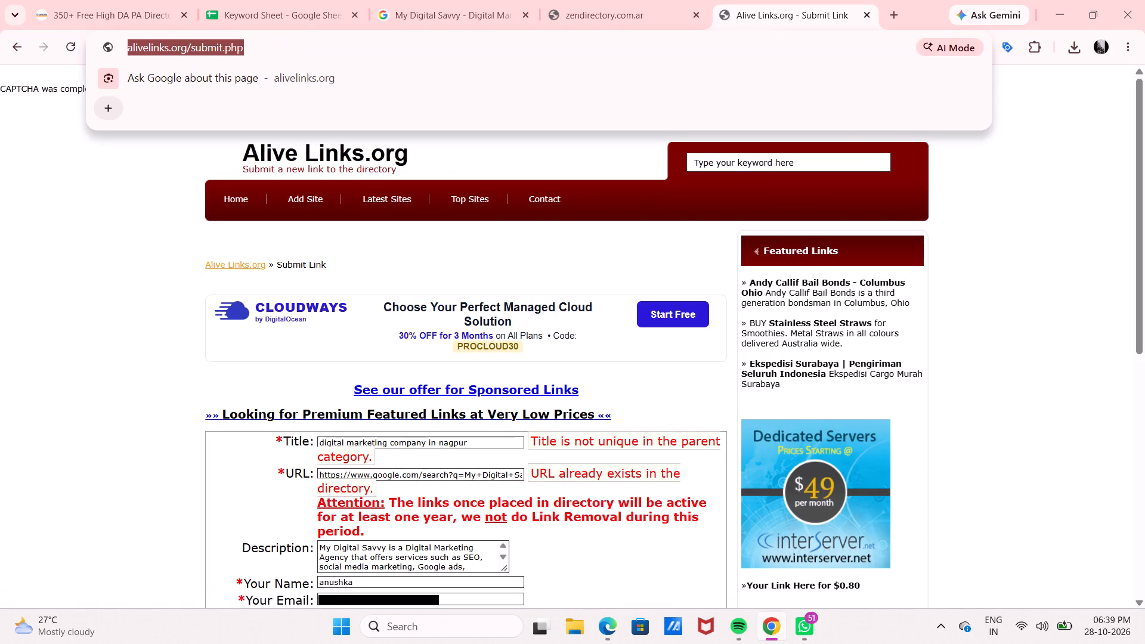
{"action": "key", "text": "ctrl+c"}
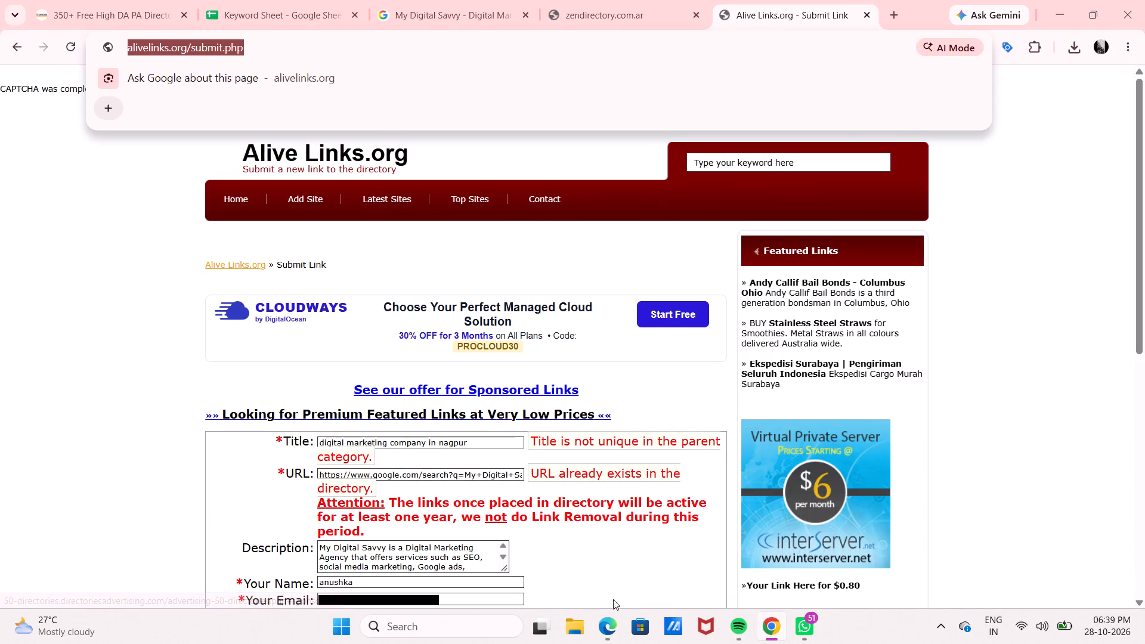
{"action": "left_click", "coordinate": [613, 628]}
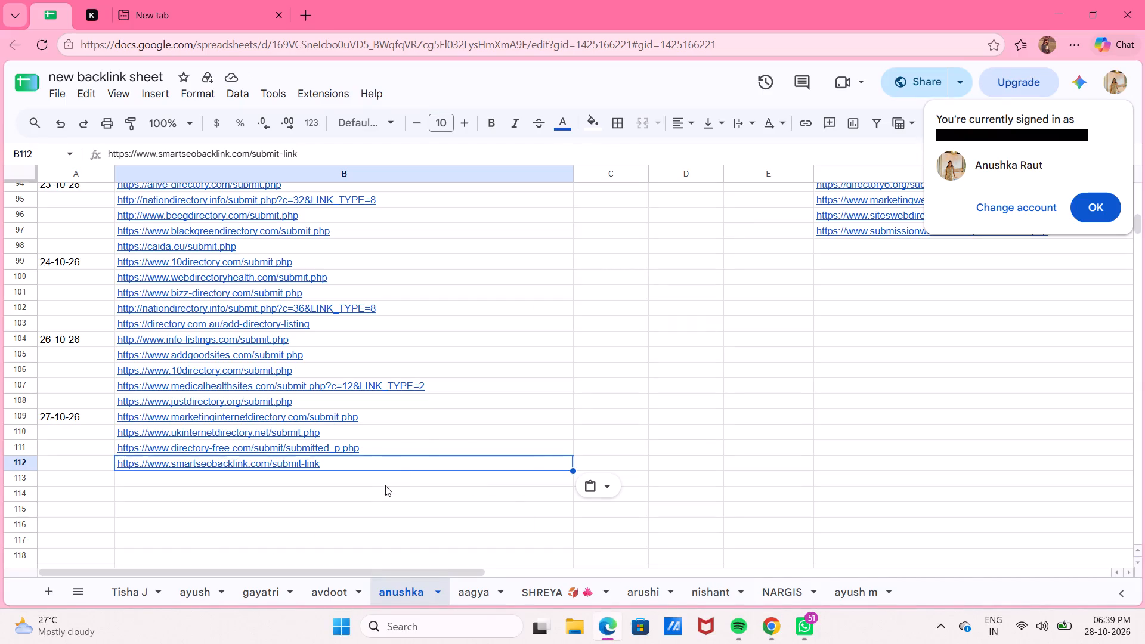
{"action": "left_click", "coordinate": [386, 482]}
{"action": "key", "text": "ctrl+v"}
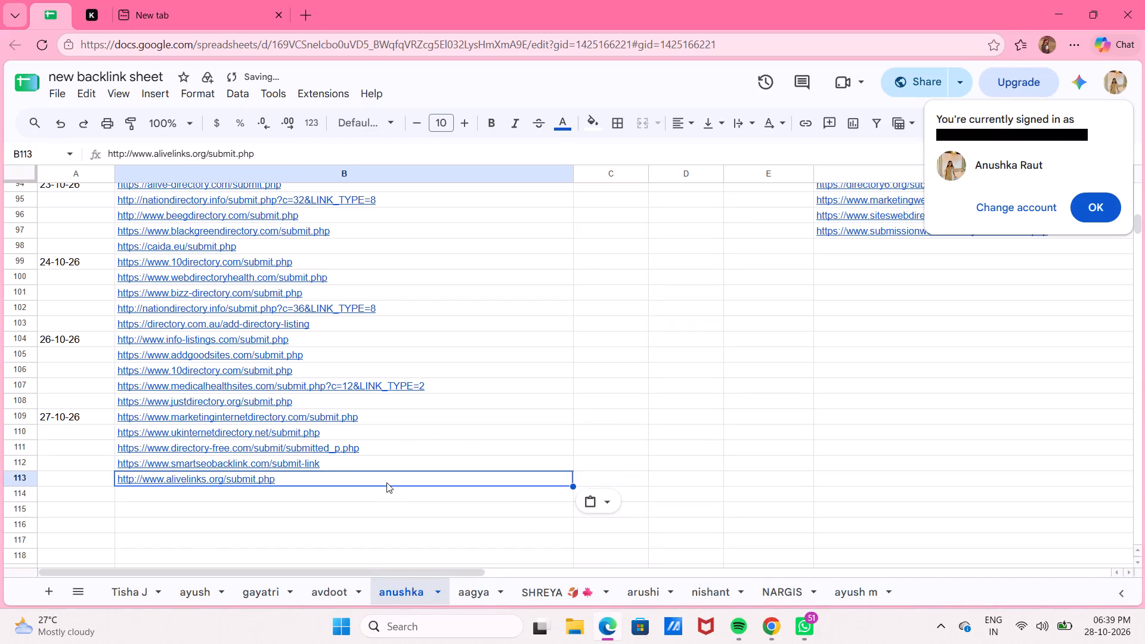
Enter the date 28-10-26 in cell A114 of the backlink sheet.
{"action": "left_click", "coordinate": [82, 498]}
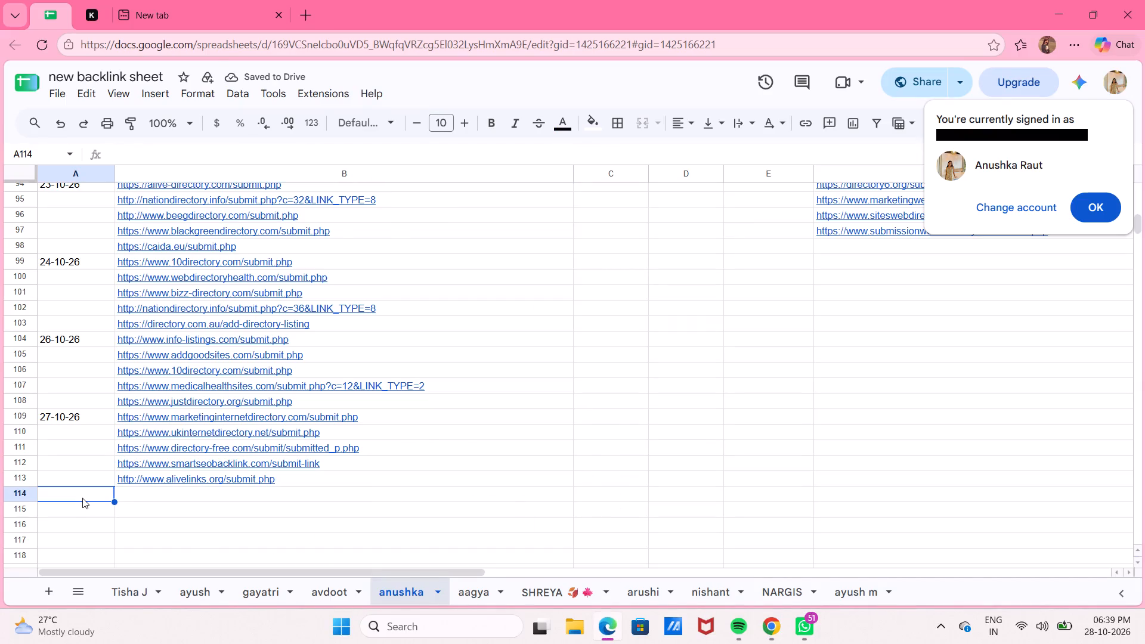
{"action": "type", "text": "28-"}
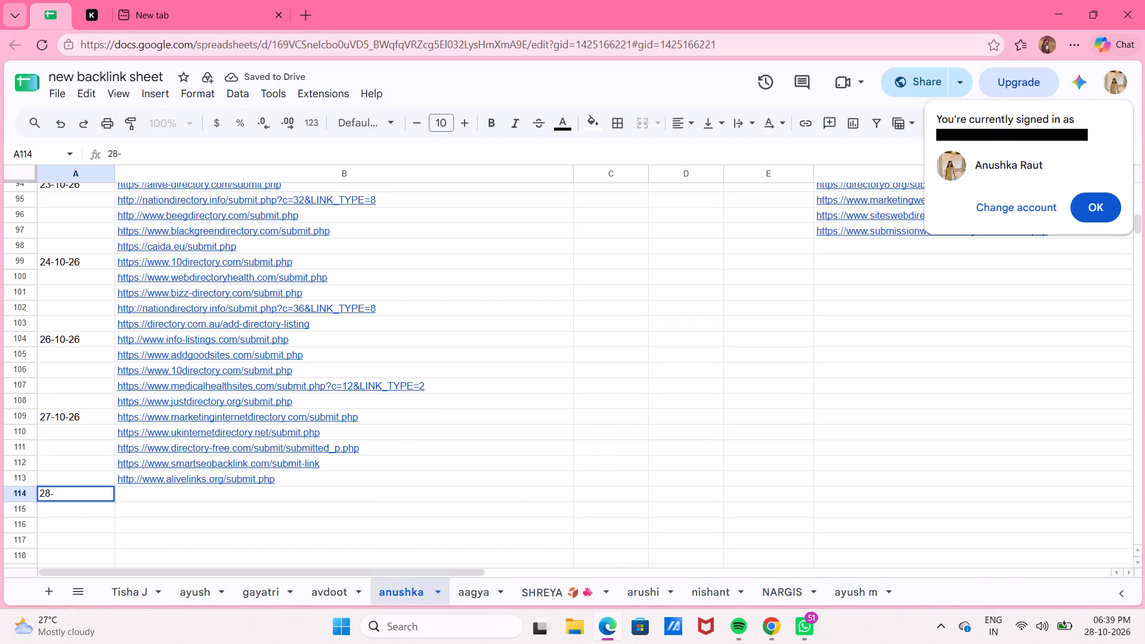
{"action": "type", "text": "10-"}
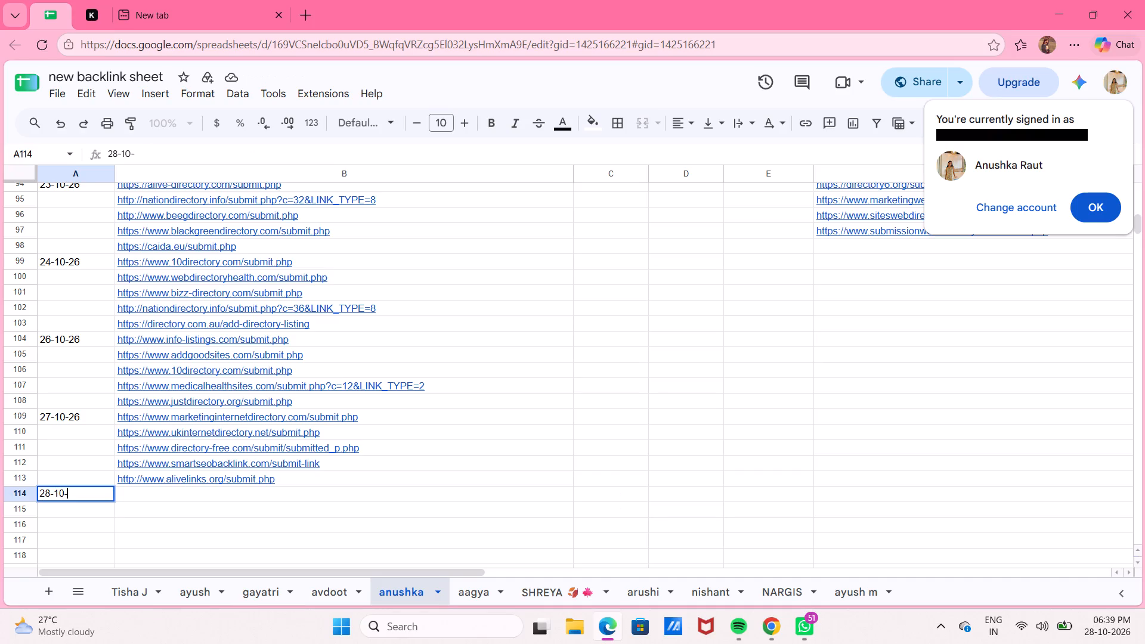
{"action": "type", "text": "26"}
Switch to Chrome and replace the zendirectory.com.ar and Alive Links tabs with one blank tab.
{"action": "left_click", "coordinate": [772, 626]}
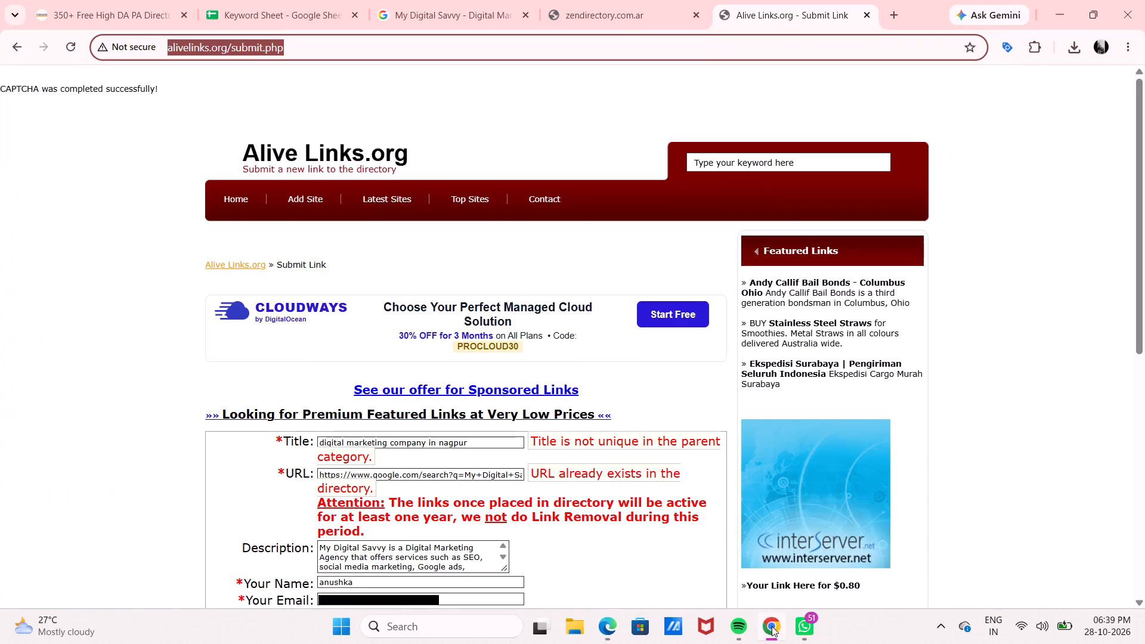
{"action": "left_click", "coordinate": [120, 0]}
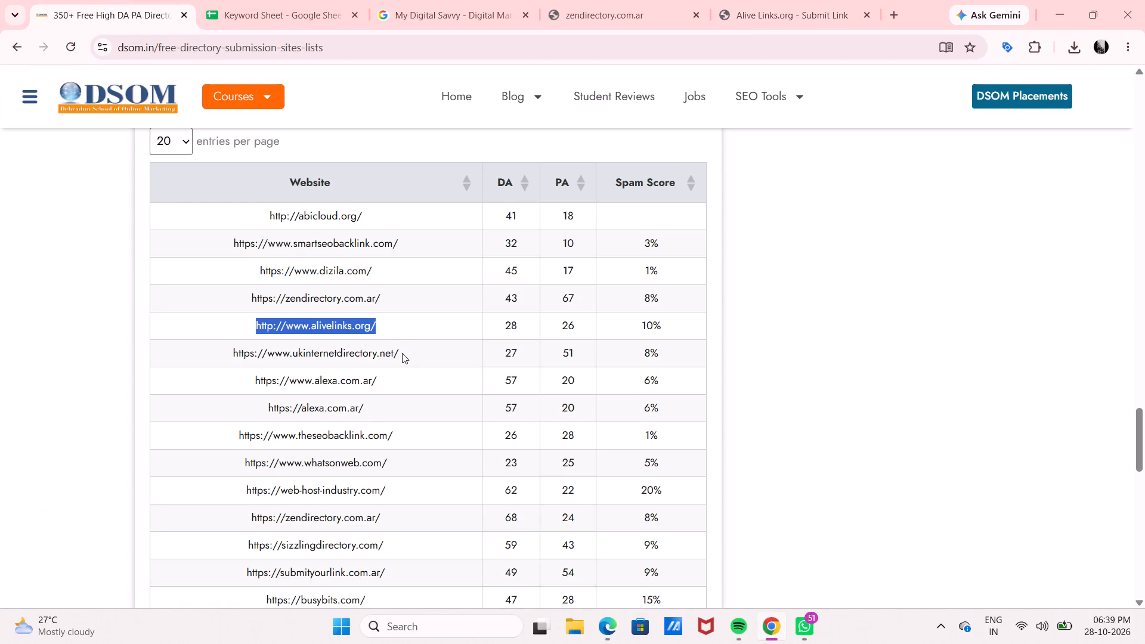
{"action": "left_click_drag", "start_coordinate": [383, 376], "coordinate": [239, 395]}
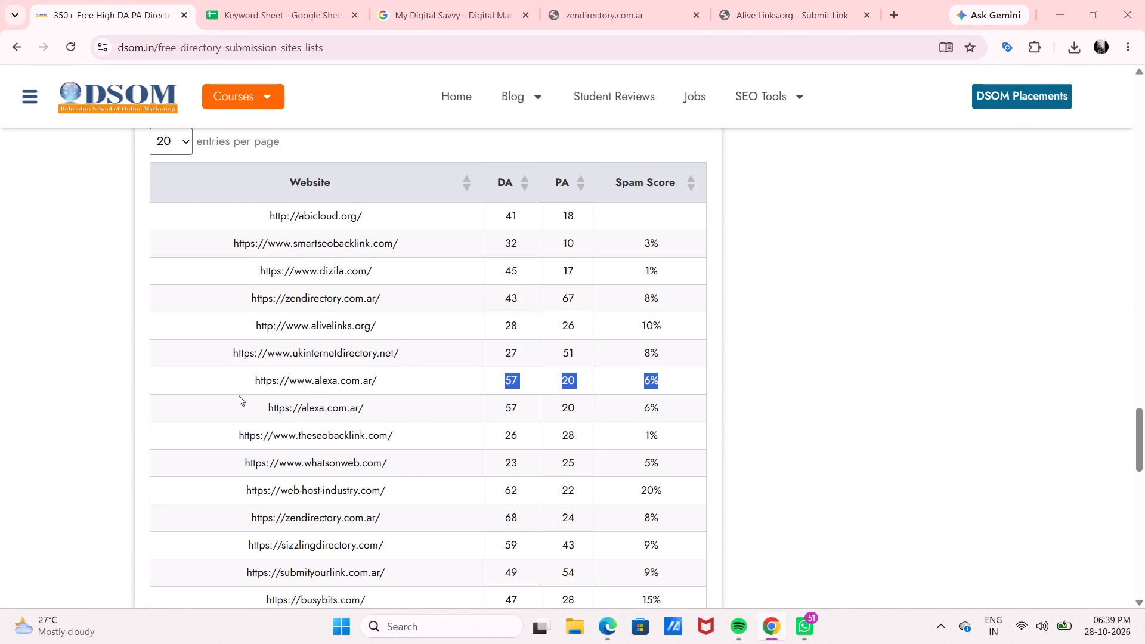
{"action": "key", "text": "ctrl+c"}
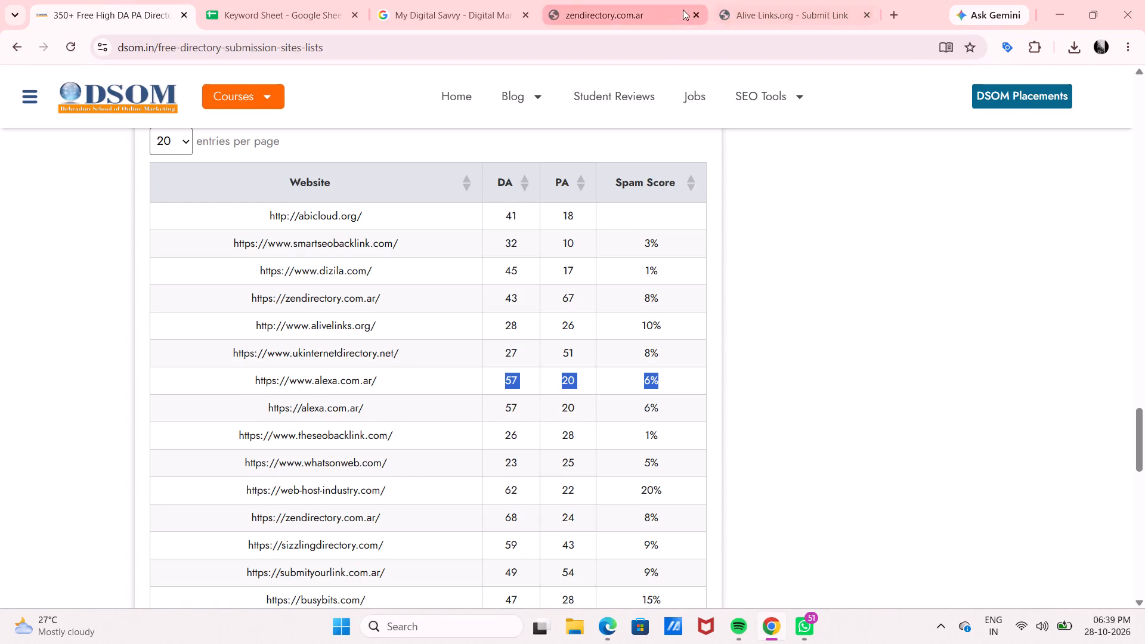
{"action": "left_click", "coordinate": [670, 14]}
{"action": "left_click", "coordinate": [694, 14]}
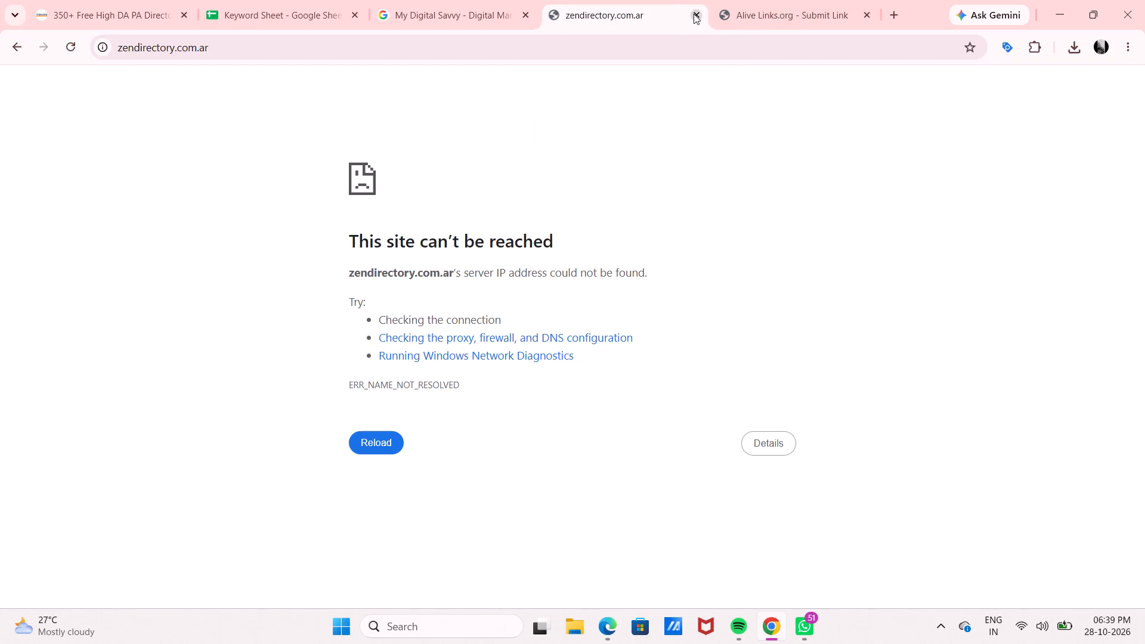
{"action": "left_click", "coordinate": [694, 14]}
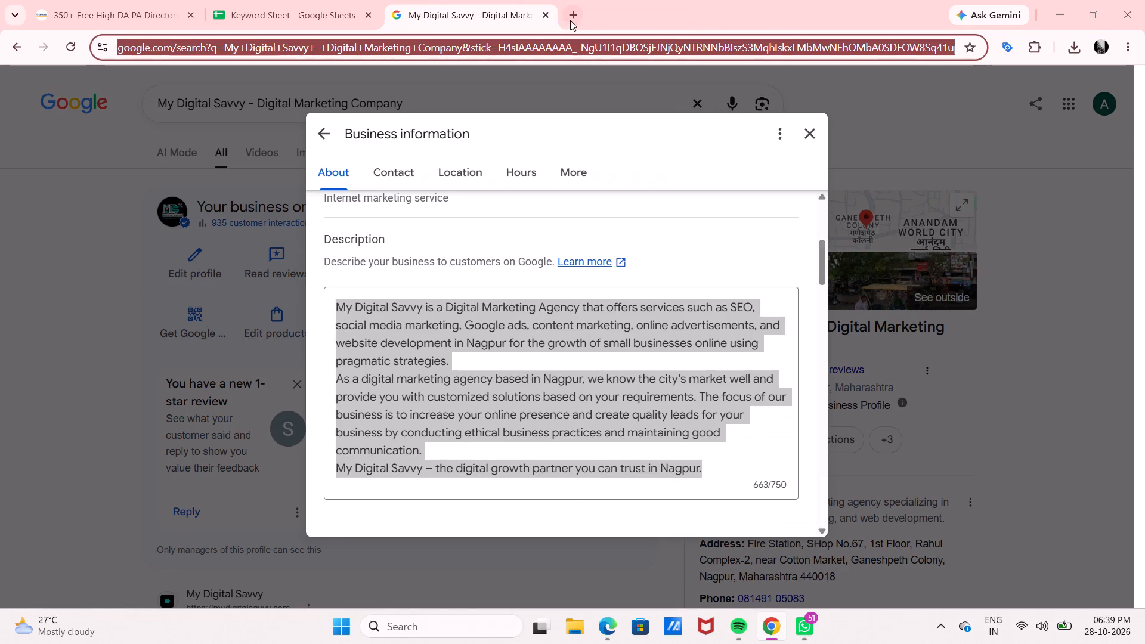
{"action": "left_click", "coordinate": [571, 18]}
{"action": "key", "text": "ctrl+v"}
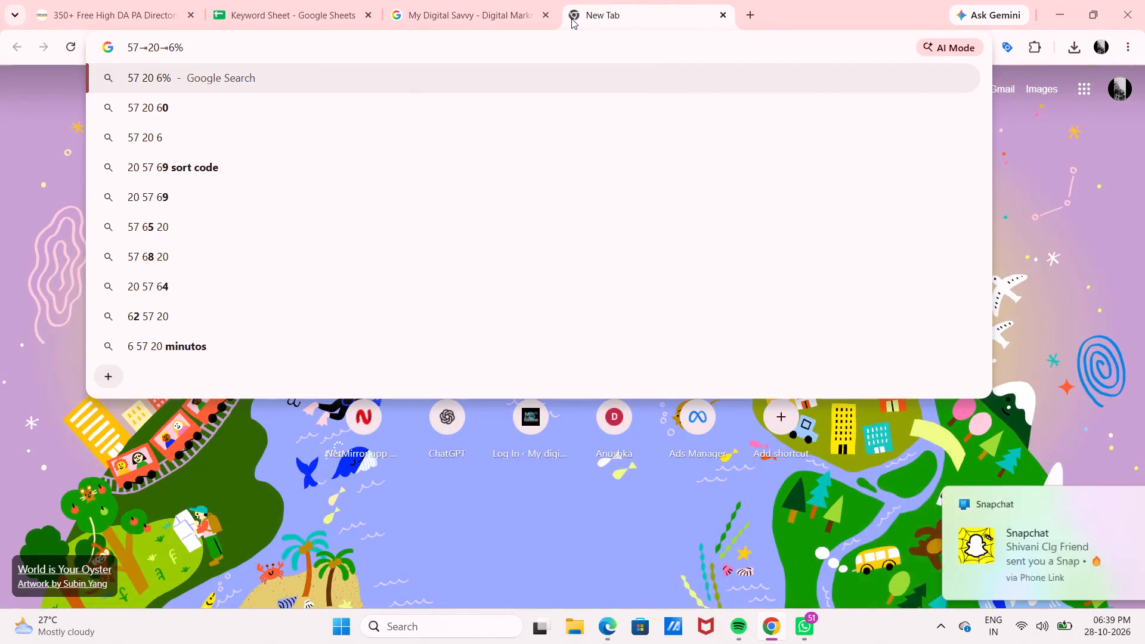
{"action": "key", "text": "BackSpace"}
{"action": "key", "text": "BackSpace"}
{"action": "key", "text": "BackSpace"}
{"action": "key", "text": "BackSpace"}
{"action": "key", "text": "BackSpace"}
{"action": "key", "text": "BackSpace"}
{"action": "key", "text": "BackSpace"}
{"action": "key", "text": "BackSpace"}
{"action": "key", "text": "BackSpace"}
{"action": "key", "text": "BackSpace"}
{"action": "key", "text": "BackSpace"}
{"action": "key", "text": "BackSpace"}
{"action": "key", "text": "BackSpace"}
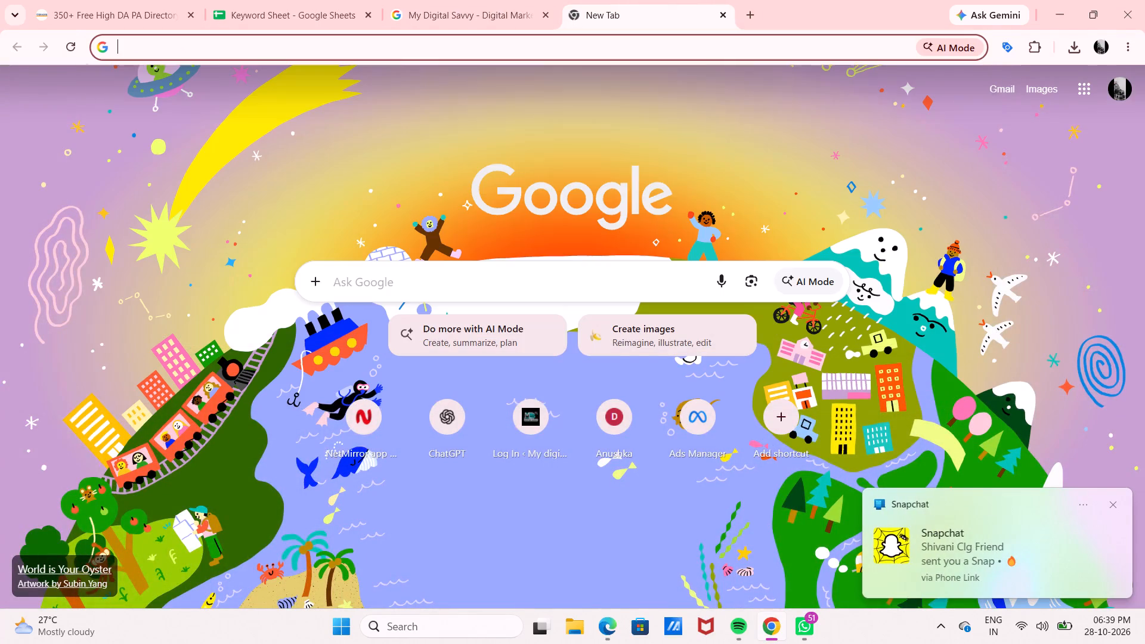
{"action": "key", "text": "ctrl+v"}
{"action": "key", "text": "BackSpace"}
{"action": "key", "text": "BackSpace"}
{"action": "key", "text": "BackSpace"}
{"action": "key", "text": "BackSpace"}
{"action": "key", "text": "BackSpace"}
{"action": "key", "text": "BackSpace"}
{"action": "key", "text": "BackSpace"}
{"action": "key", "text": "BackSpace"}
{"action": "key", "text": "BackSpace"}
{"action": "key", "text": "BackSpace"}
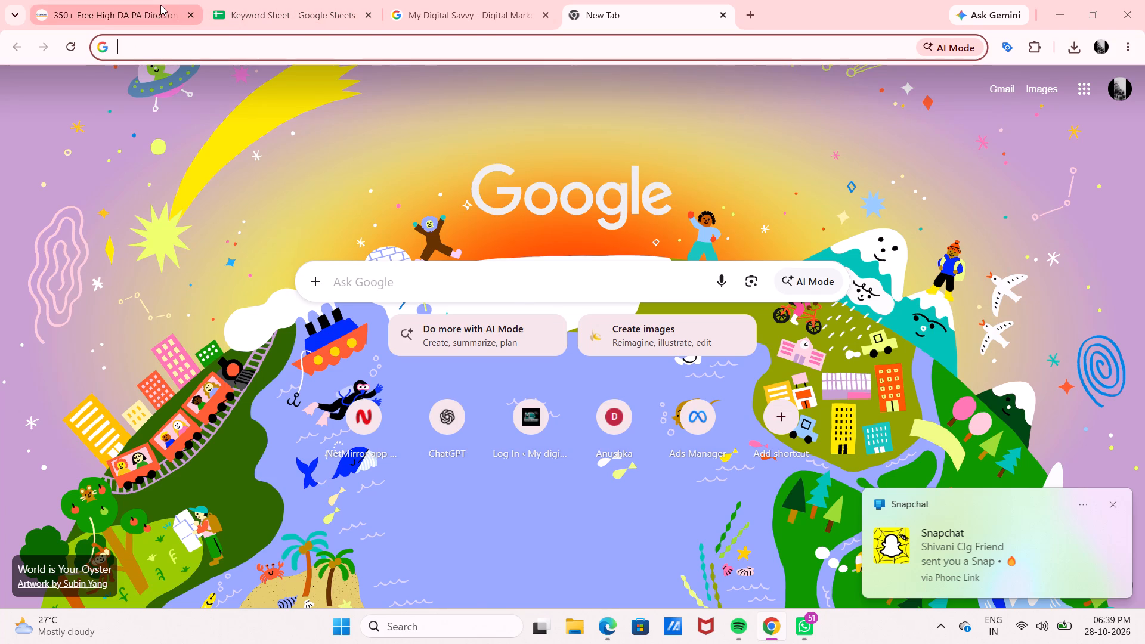
{"action": "left_click", "coordinate": [160, 5]}
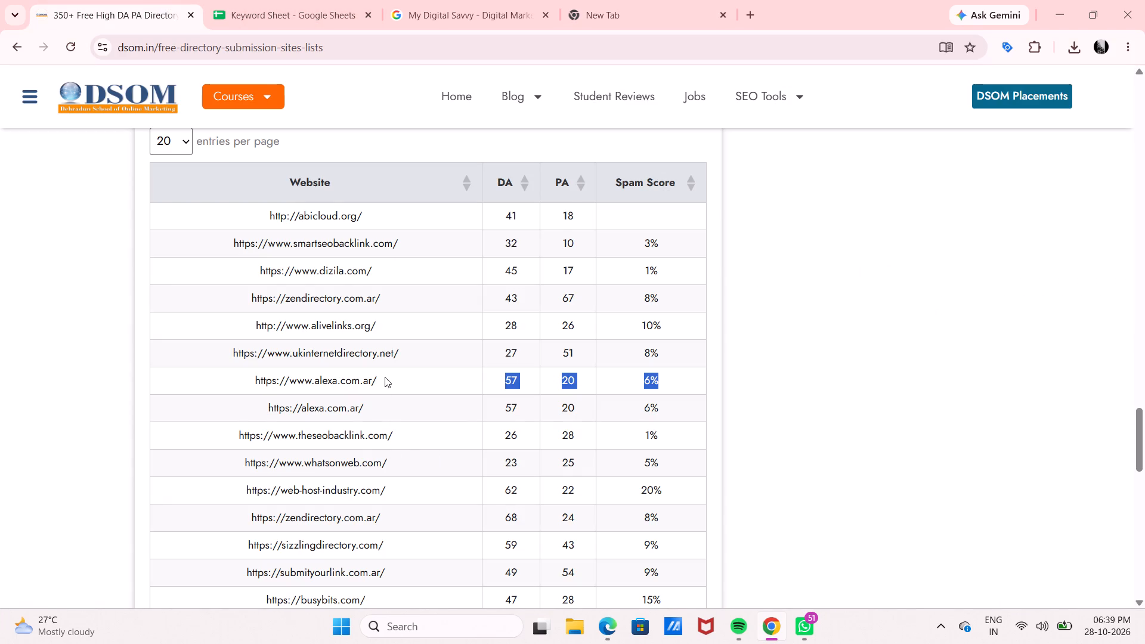
{"action": "left_click_drag", "start_coordinate": [385, 374], "coordinate": [331, 376]}
{"action": "left_click", "coordinate": [331, 376]}
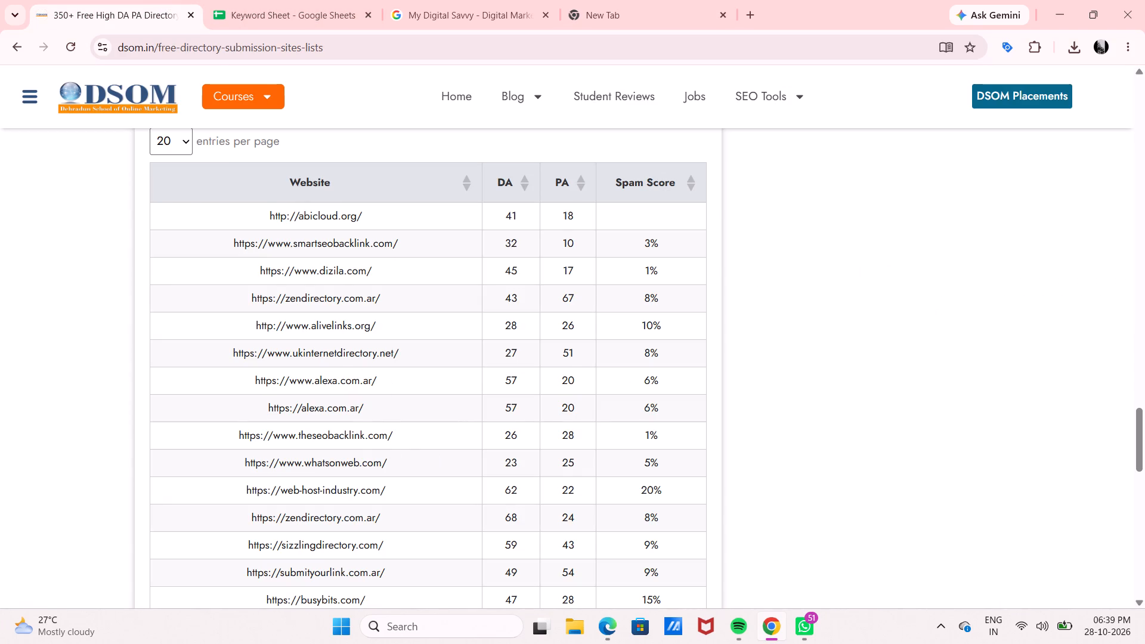
{"action": "left_click_drag", "start_coordinate": [382, 380], "coordinate": [242, 378]}
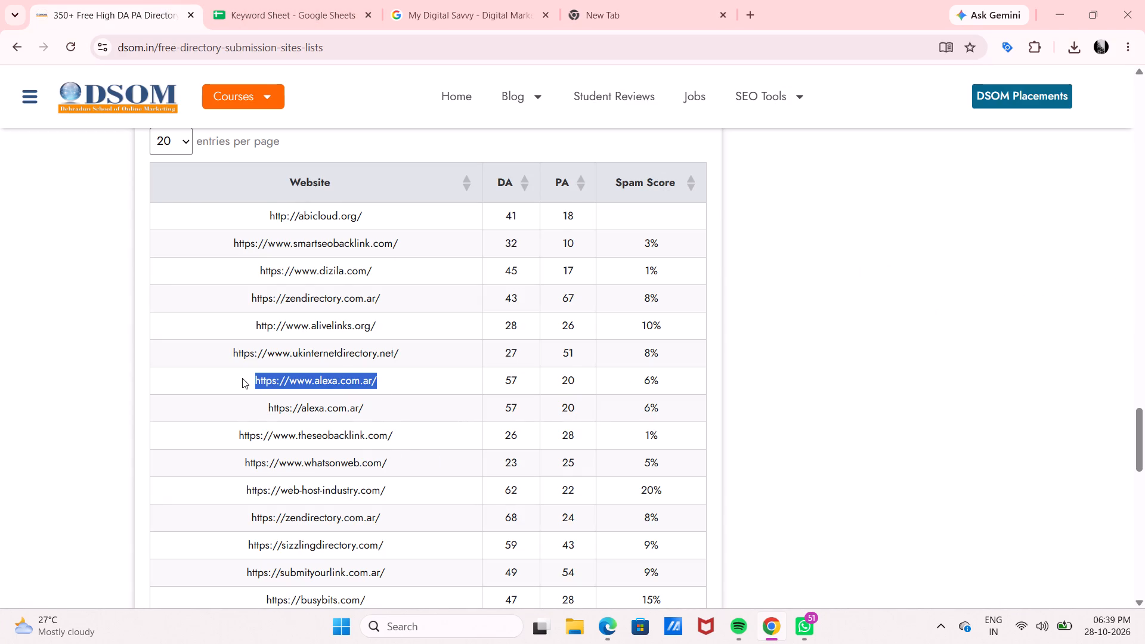
{"action": "key", "text": "ctrl+c"}
{"action": "left_click", "coordinate": [669, 0]}
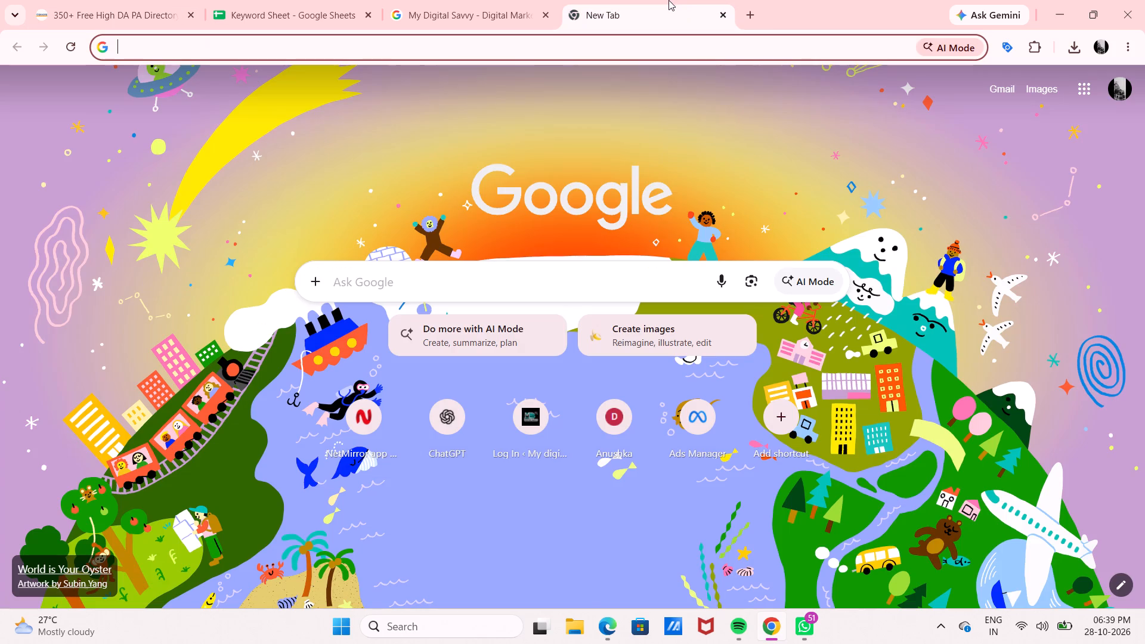
{"action": "key", "text": "ctrl+v"}
{"action": "key", "text": "Return"}
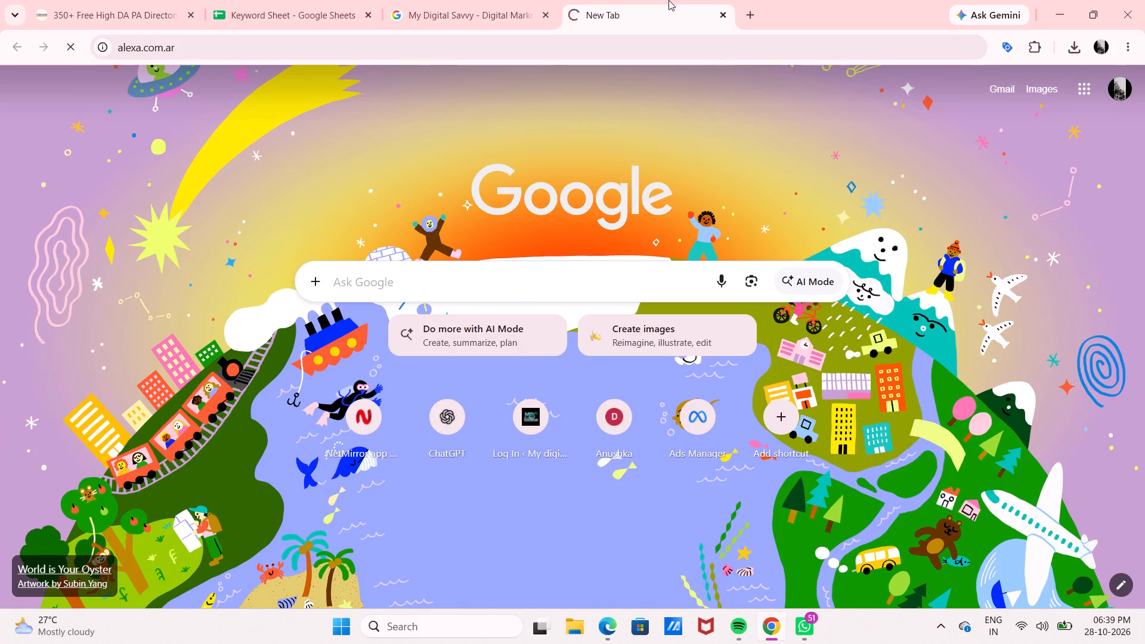
{"action": "left_click", "coordinate": [116, 23]}
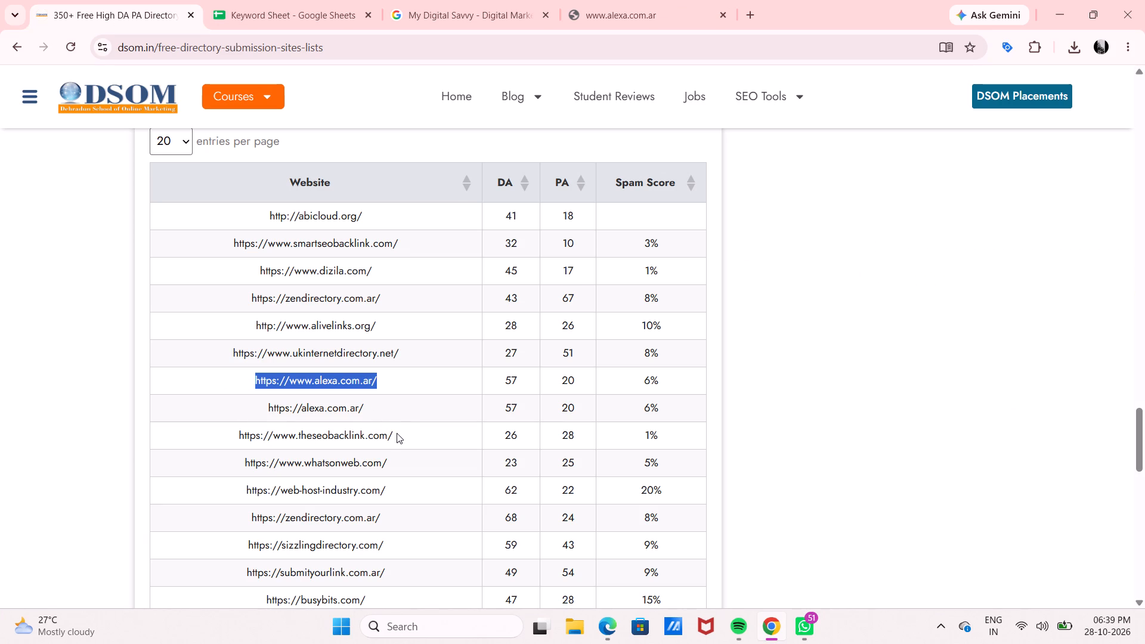
{"action": "left_click_drag", "start_coordinate": [397, 433], "coordinate": [225, 436]}
{"action": "key", "text": "ctrl+c"}
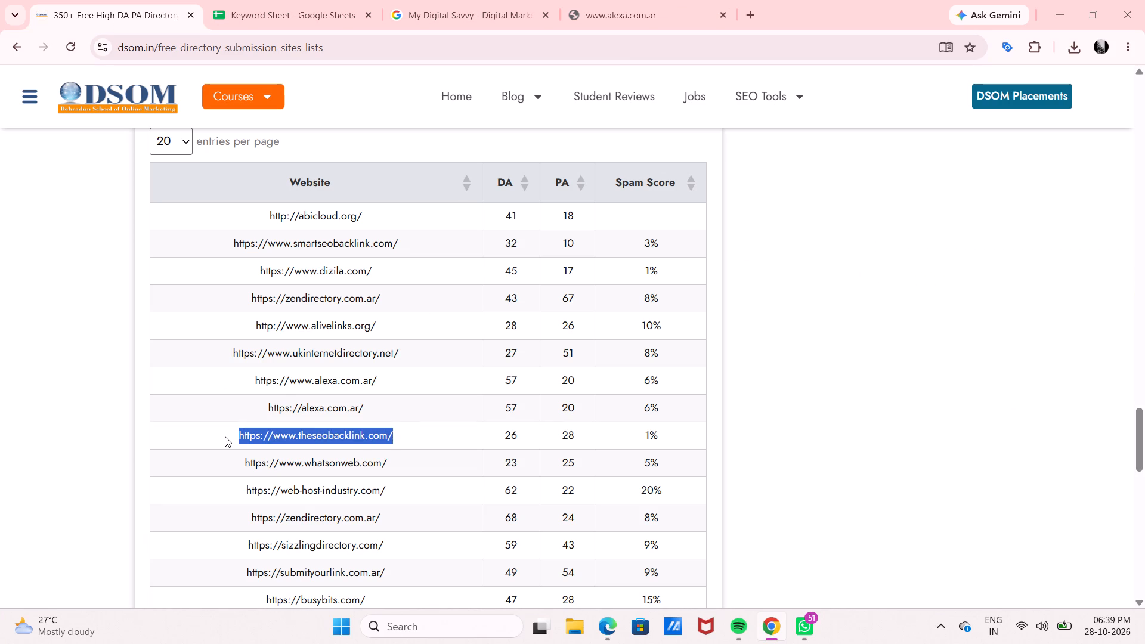
{"action": "left_click", "coordinate": [721, 17]}
{"action": "left_click", "coordinate": [570, 14]}
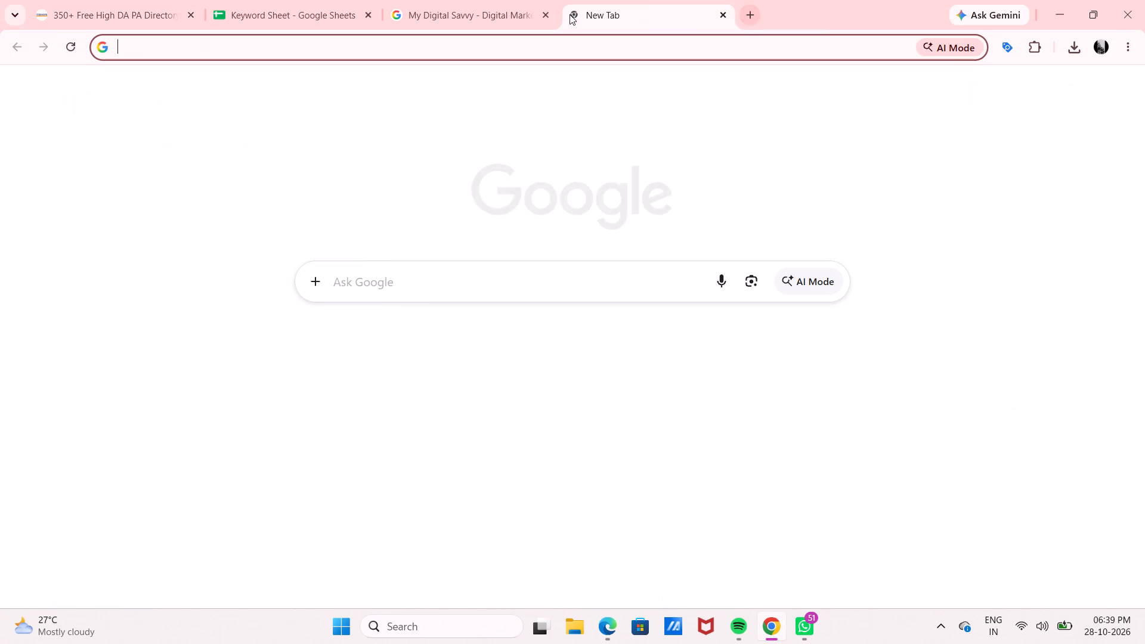
{"action": "key", "text": "ctrl+v"}
{"action": "key", "text": "Return"}
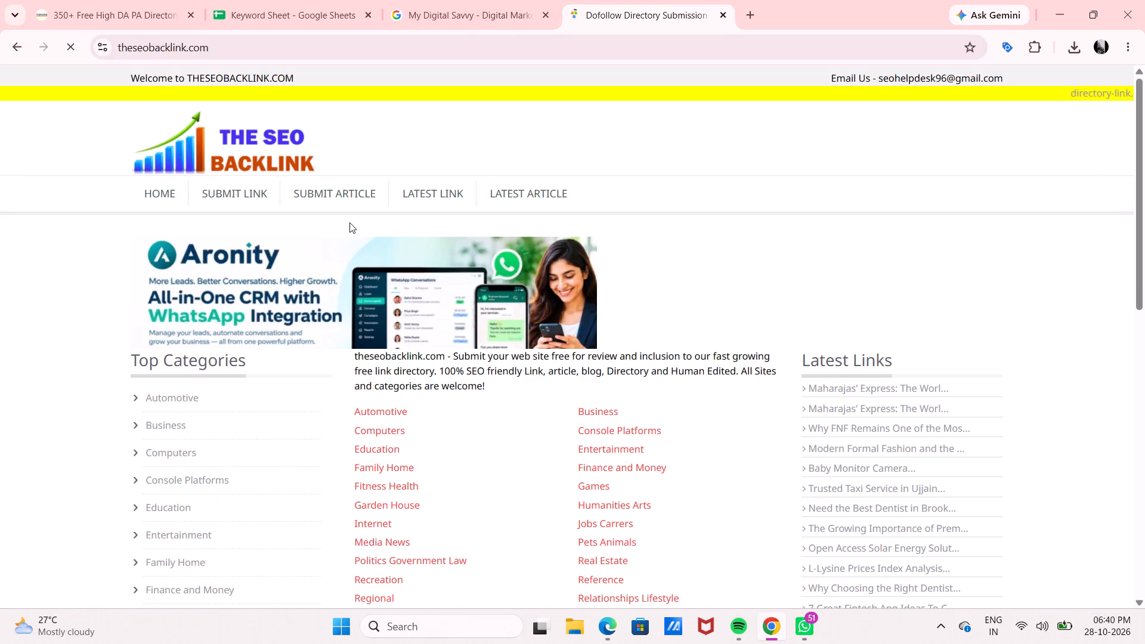
Open the site's Submit Link form and set the category to Business and the sub category to Business Services.
{"action": "left_click", "coordinate": [253, 198]}
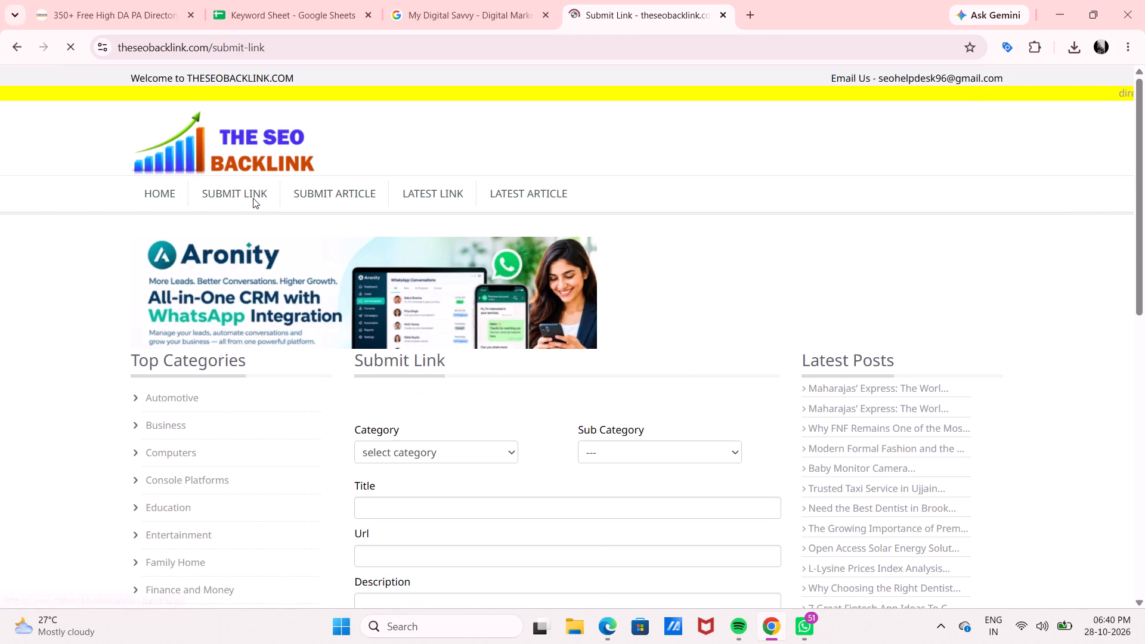
{"action": "left_click", "coordinate": [494, 451]}
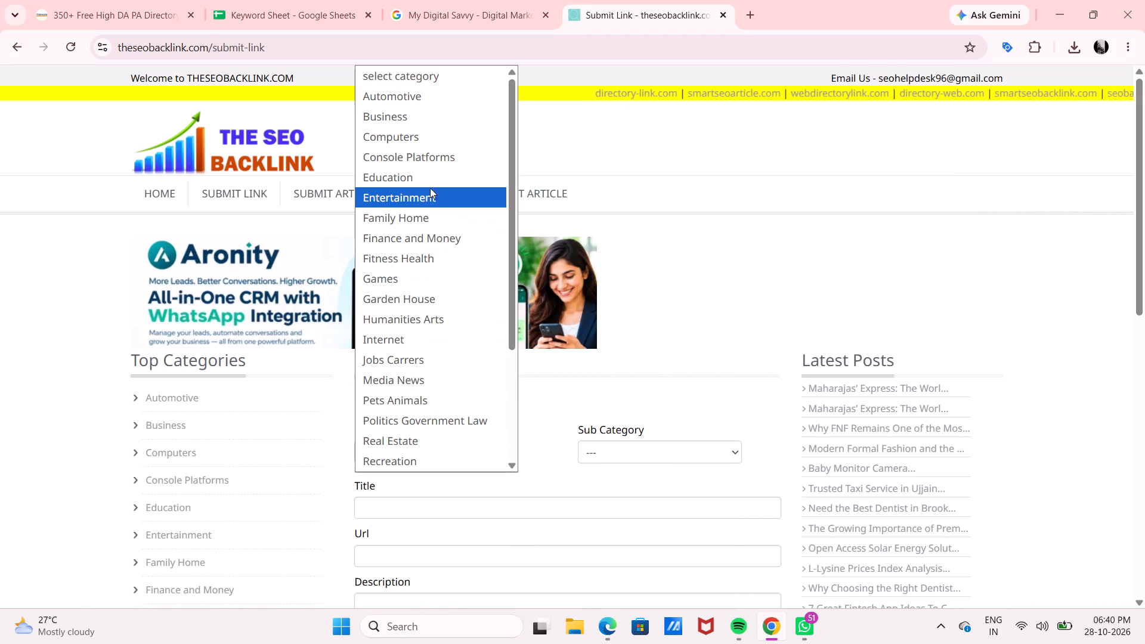
{"action": "left_click", "coordinate": [431, 123]}
{"action": "left_click", "coordinate": [651, 446]}
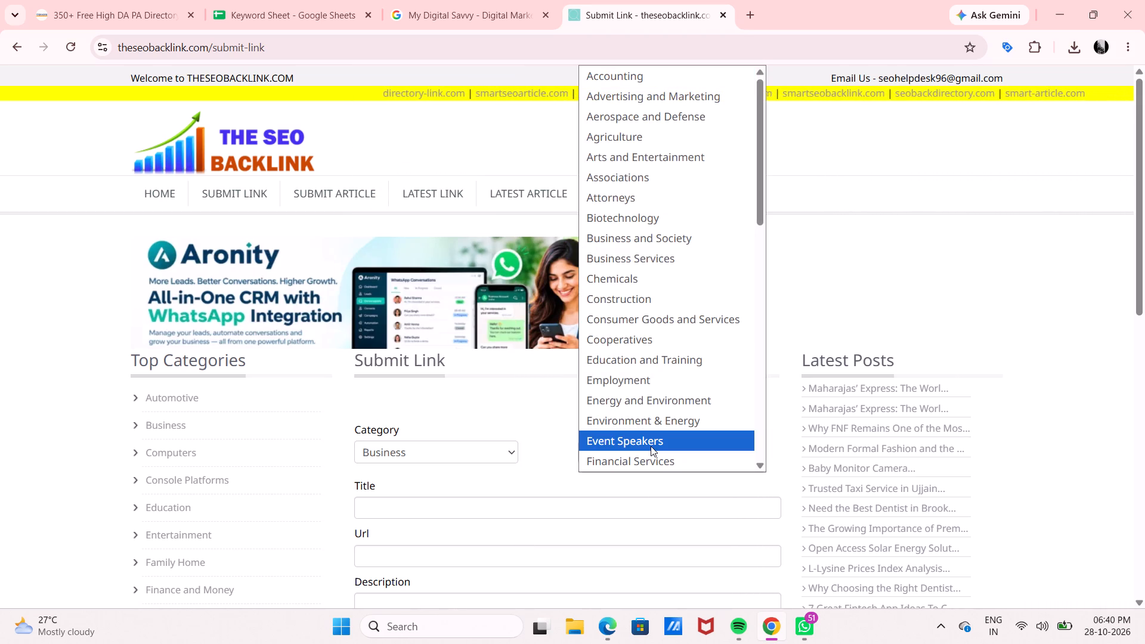
{"action": "left_click", "coordinate": [649, 254]}
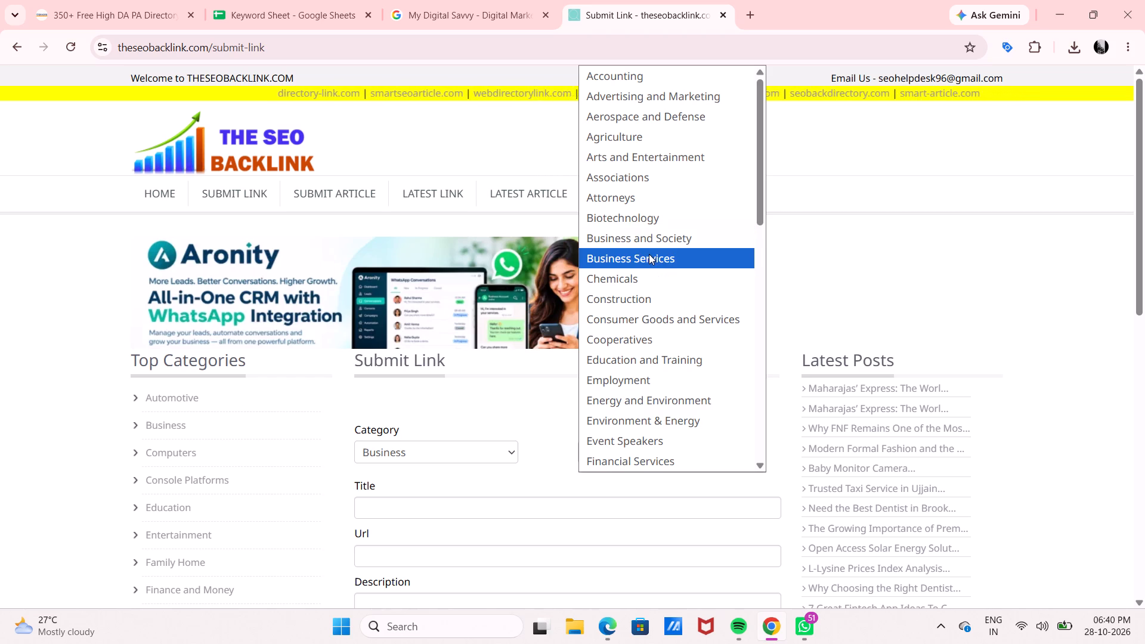
Fill the form's title with the saved entry "digital marketing company in nagpur".
{"action": "left_click", "coordinate": [503, 505]}
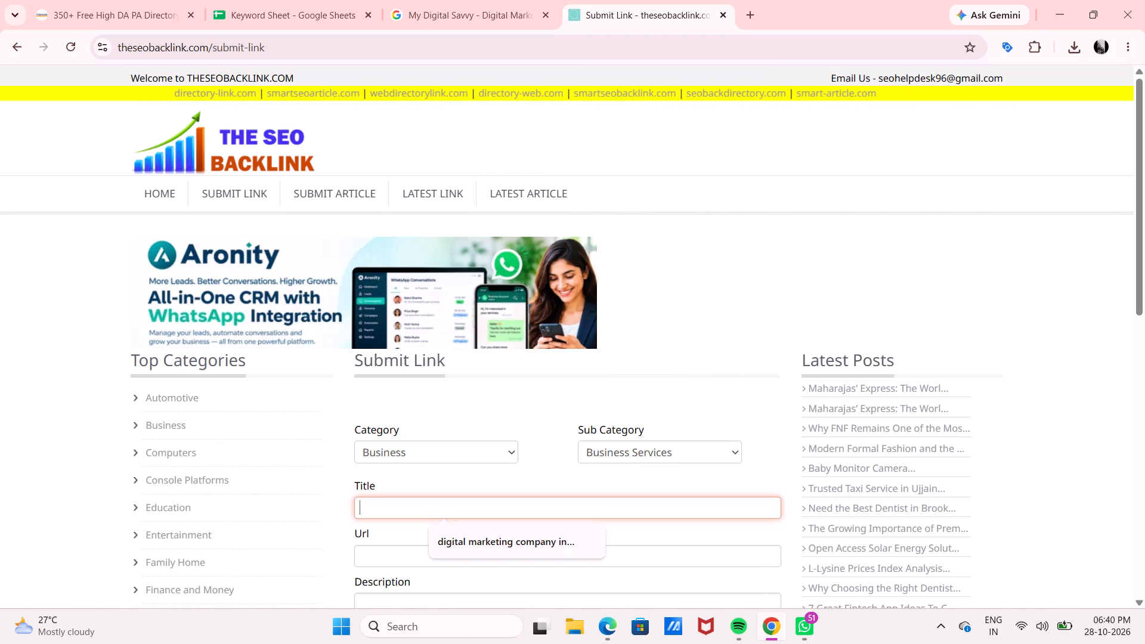
{"action": "left_click", "coordinate": [510, 531]}
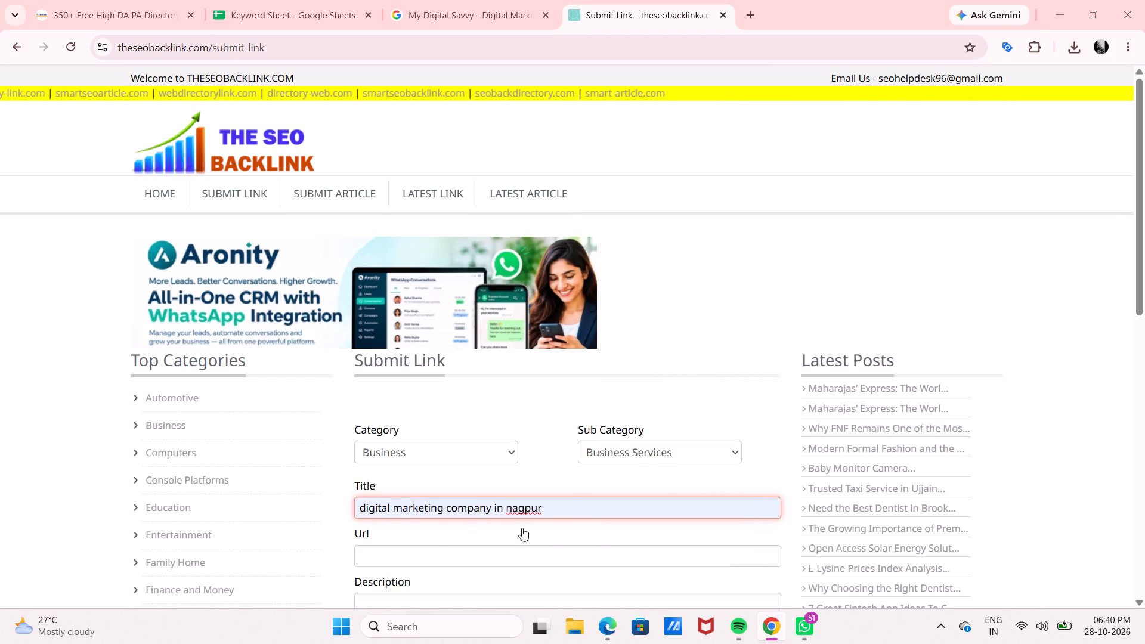
Copy the Google search page address of the My Digital Savvy business profile into the form's Url field.
{"action": "scroll", "coordinate": [570, 475], "scroll_direction": "down", "scroll_amount": 1}
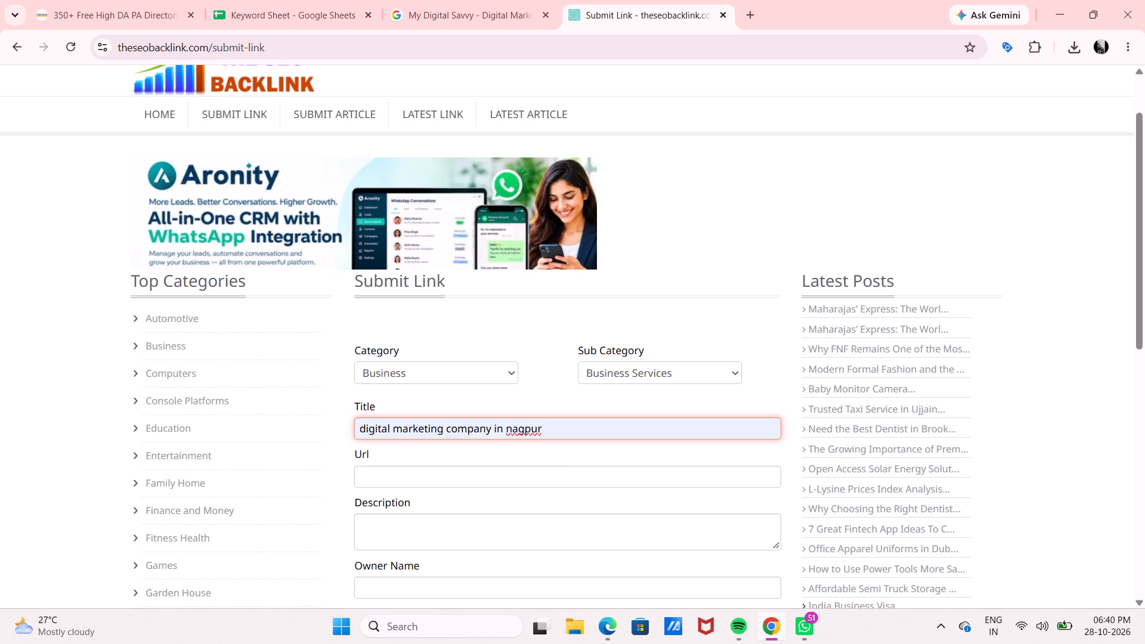
{"action": "left_click", "coordinate": [547, 469]}
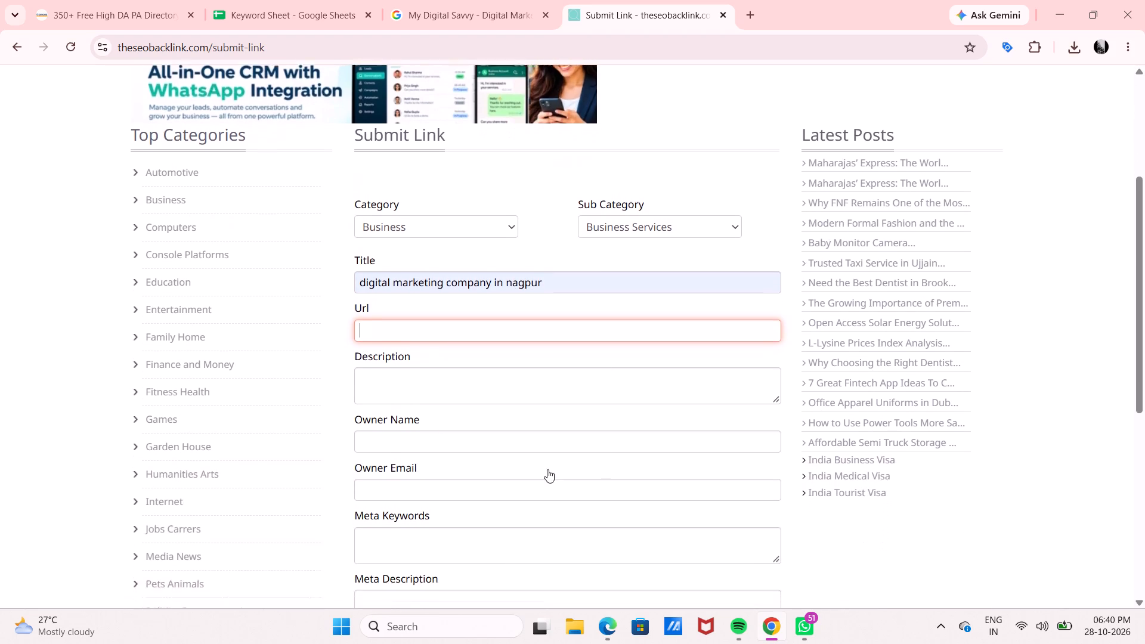
{"action": "scroll", "coordinate": [547, 469], "scroll_direction": "up", "scroll_amount": 2}
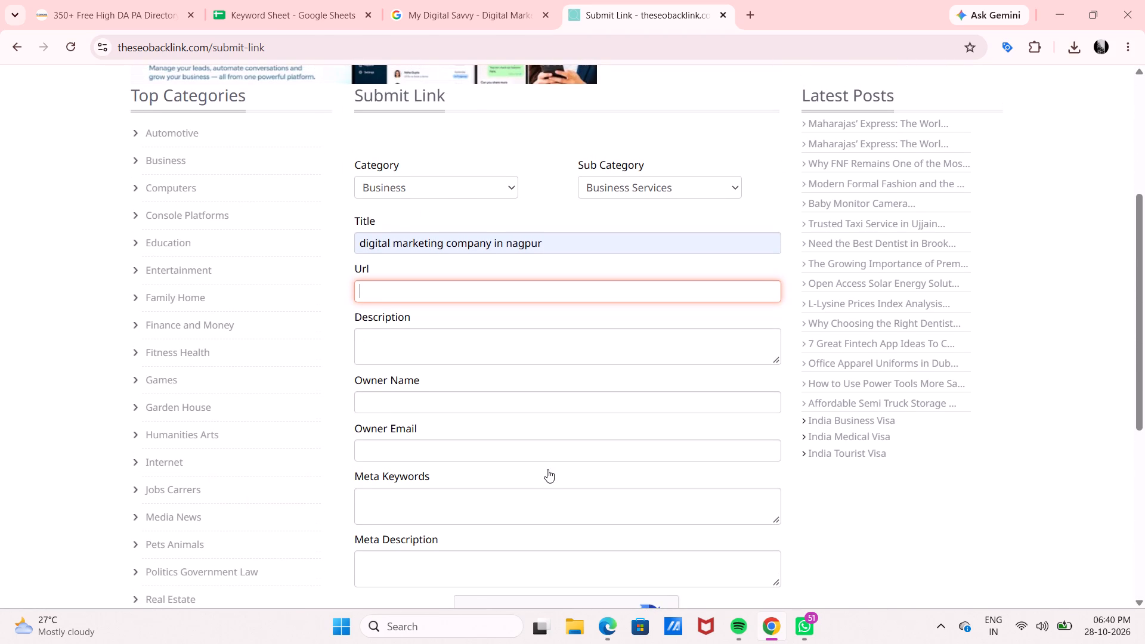
{"action": "scroll", "coordinate": [547, 469], "scroll_direction": "up", "scroll_amount": 1}
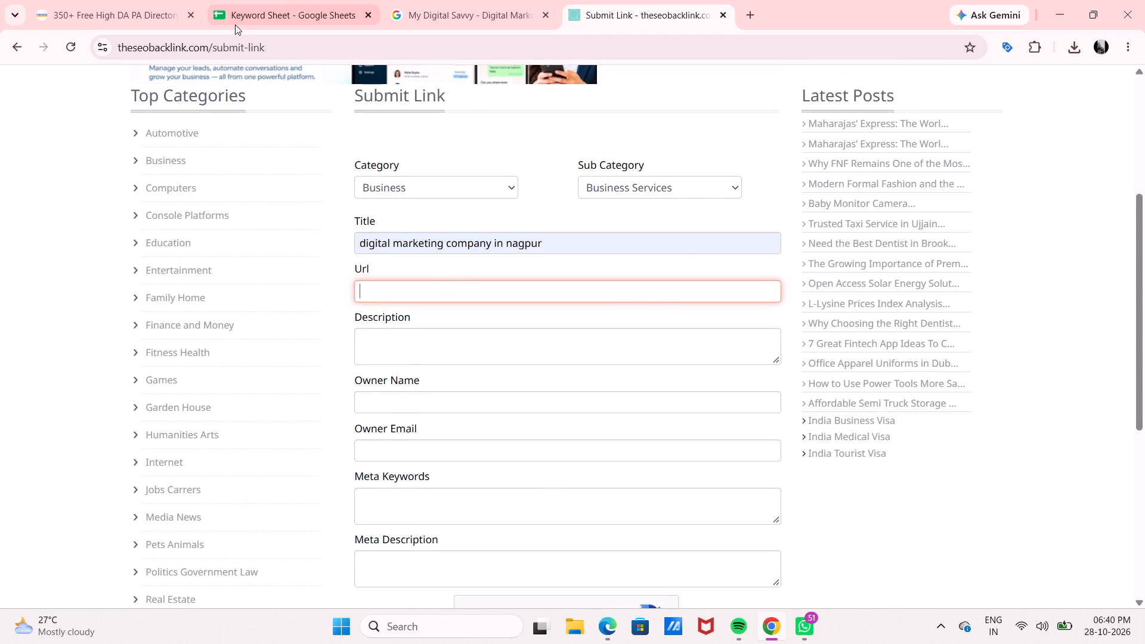
{"action": "left_click", "coordinate": [434, 8]}
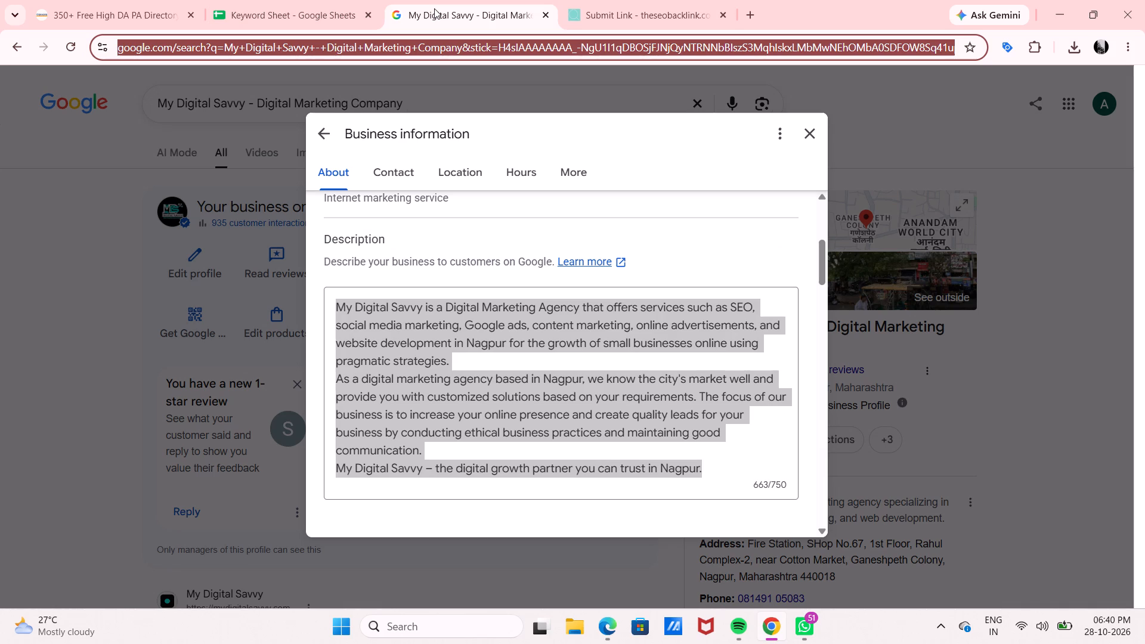
{"action": "key", "text": "ctrl+c"}
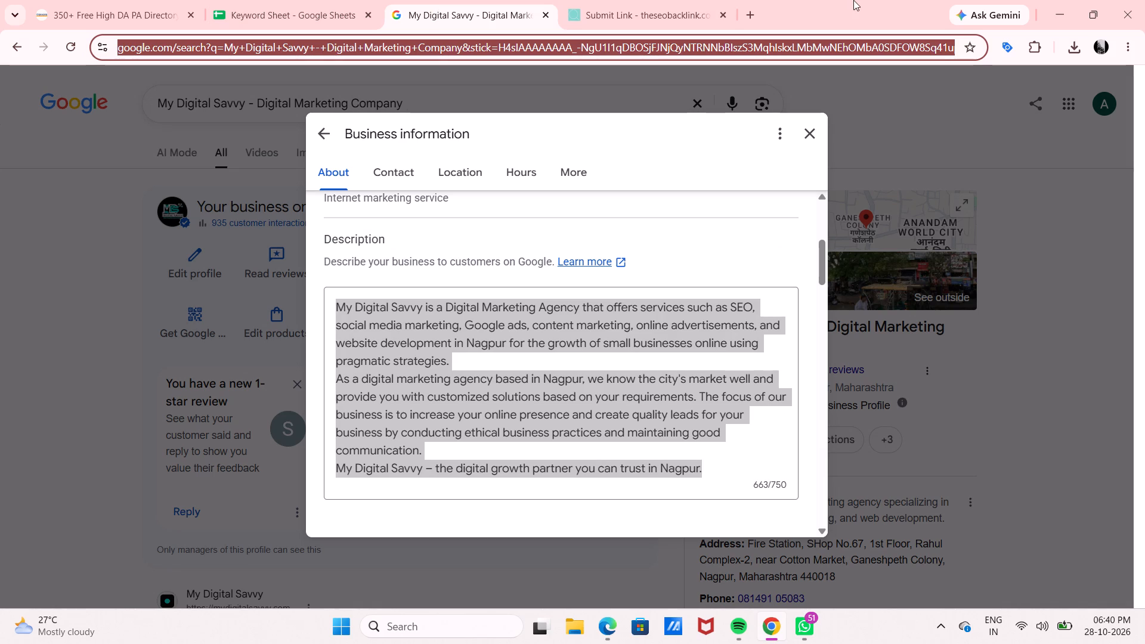
{"action": "left_click", "coordinate": [638, 2]}
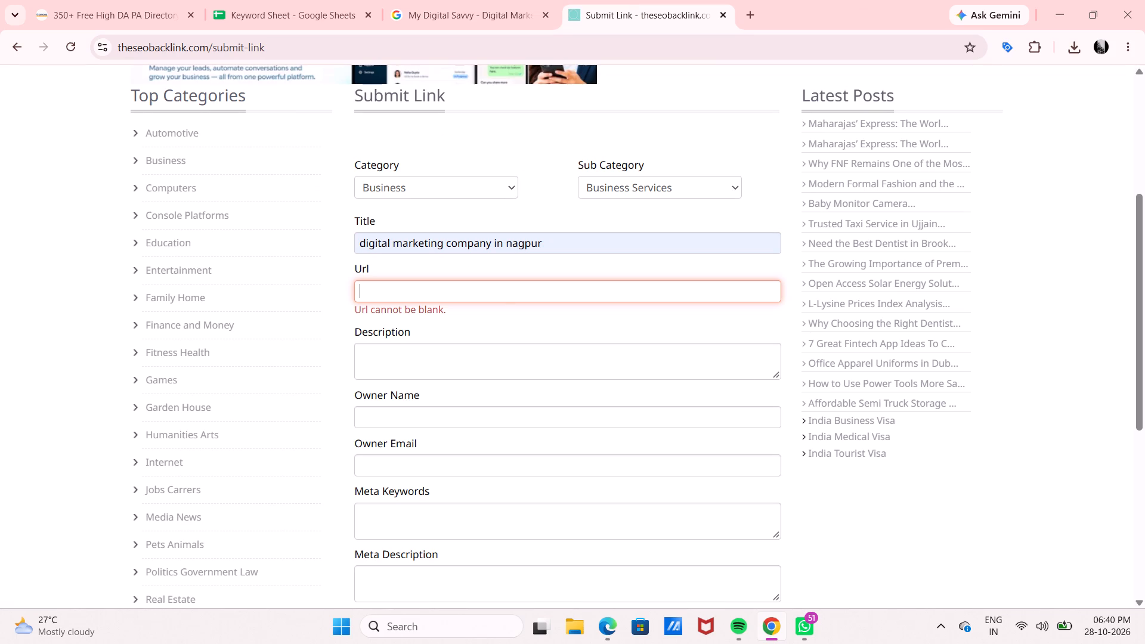
{"action": "key", "text": "ctrl+v"}
Copy the My Digital Savvy business description from the Google business profile into the form's Description field.
{"action": "left_click", "coordinate": [522, 377]}
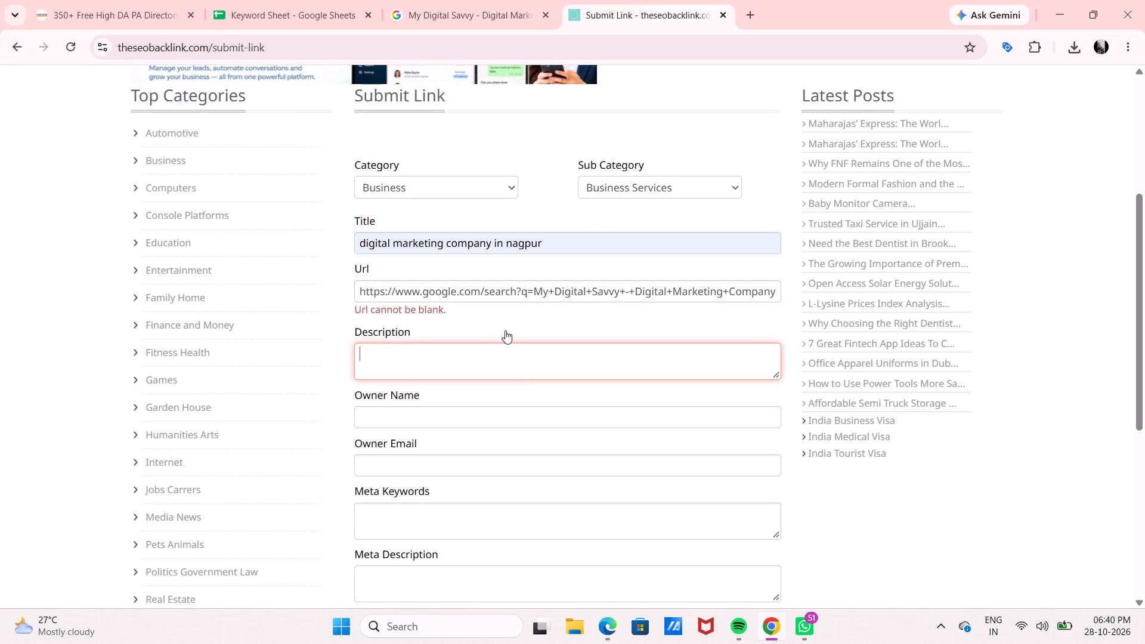
{"action": "left_click", "coordinate": [425, 0]}
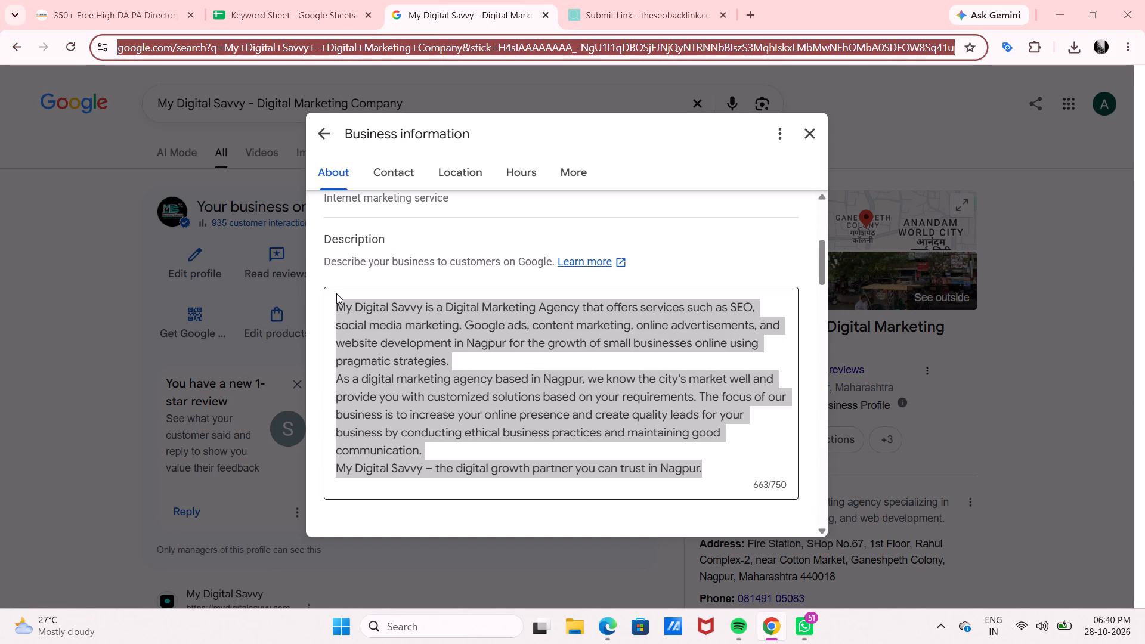
{"action": "left_click", "coordinate": [336, 293]}
{"action": "key", "text": "ctrl+c"}
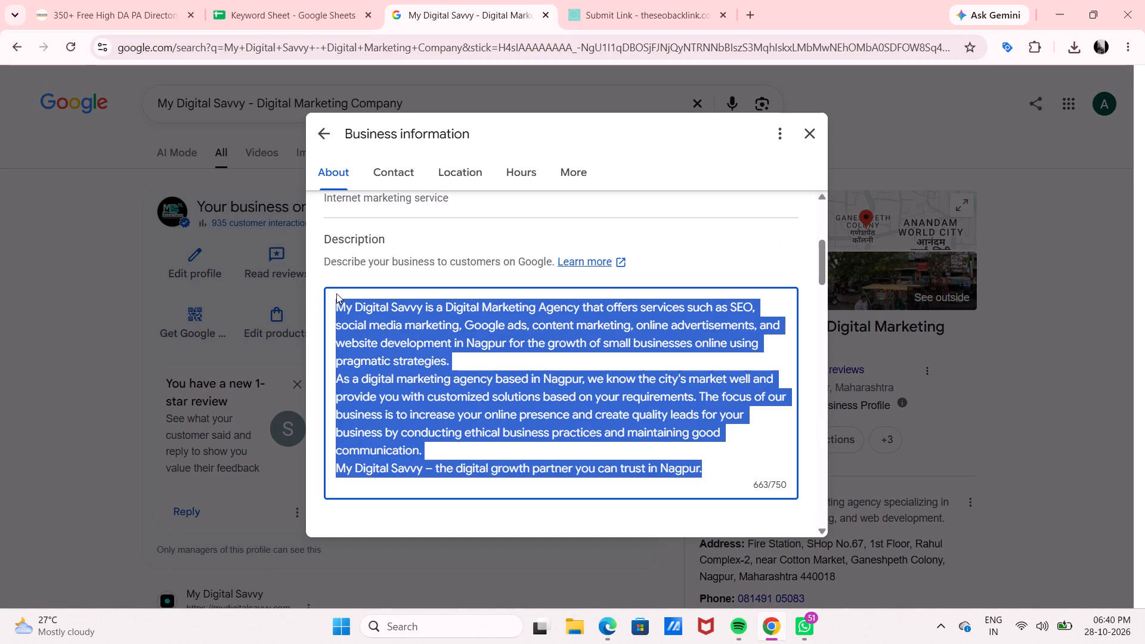
{"action": "left_click", "coordinate": [648, 5]}
{"action": "key", "text": "ctrl+v"}
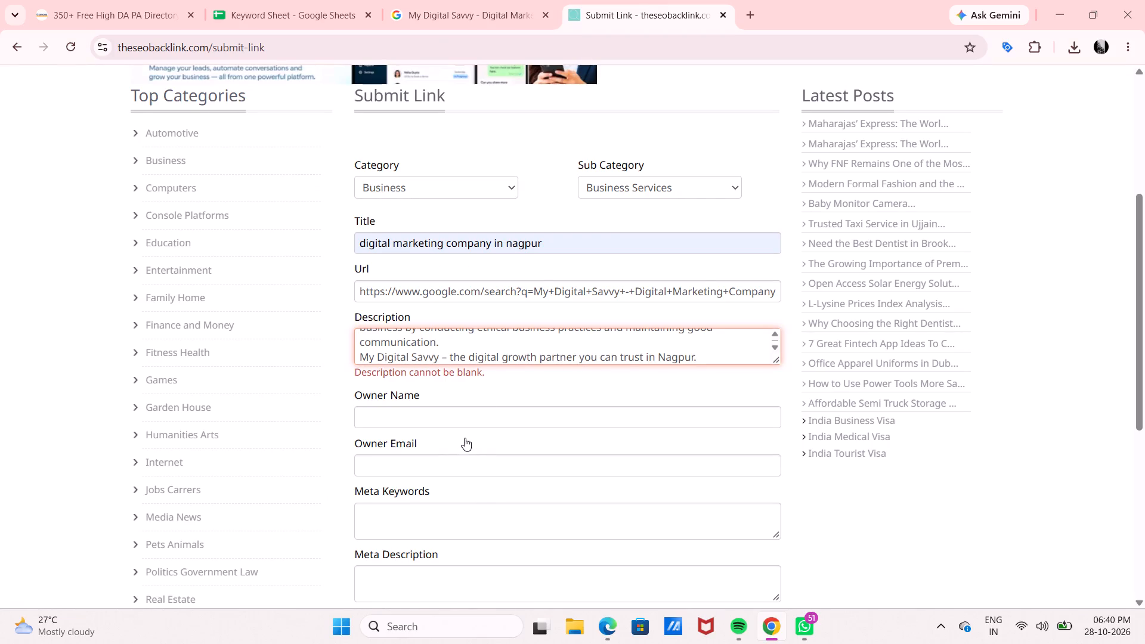
Fill in the owner name and owner email with the saved entries.
{"action": "left_click", "coordinate": [487, 412]}
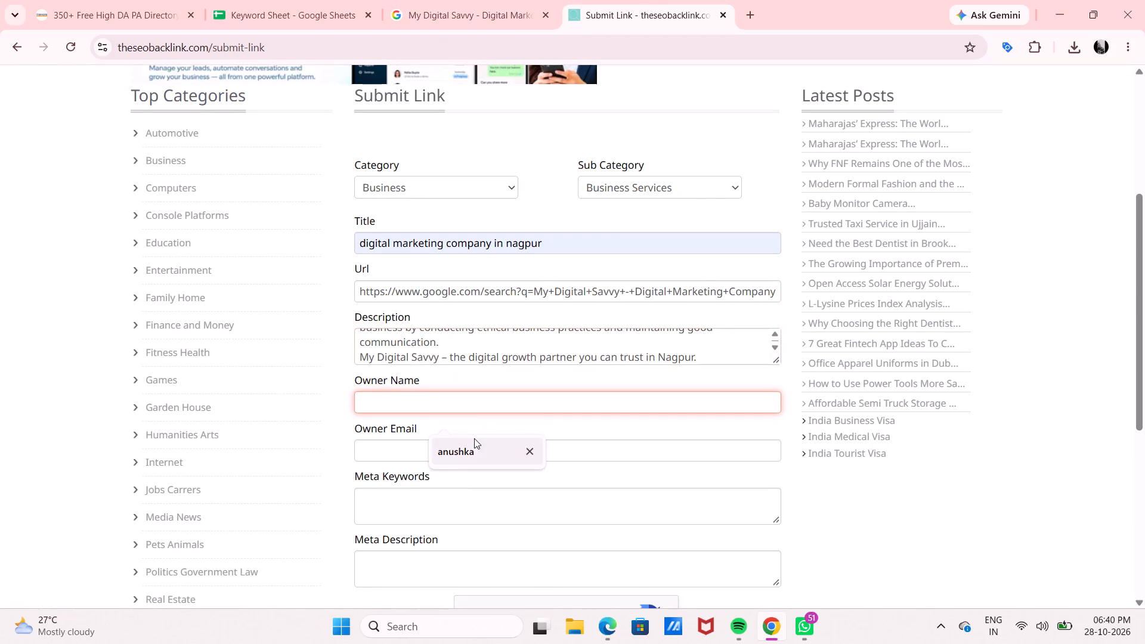
{"action": "left_click", "coordinate": [472, 440]}
{"action": "left_click", "coordinate": [467, 446]}
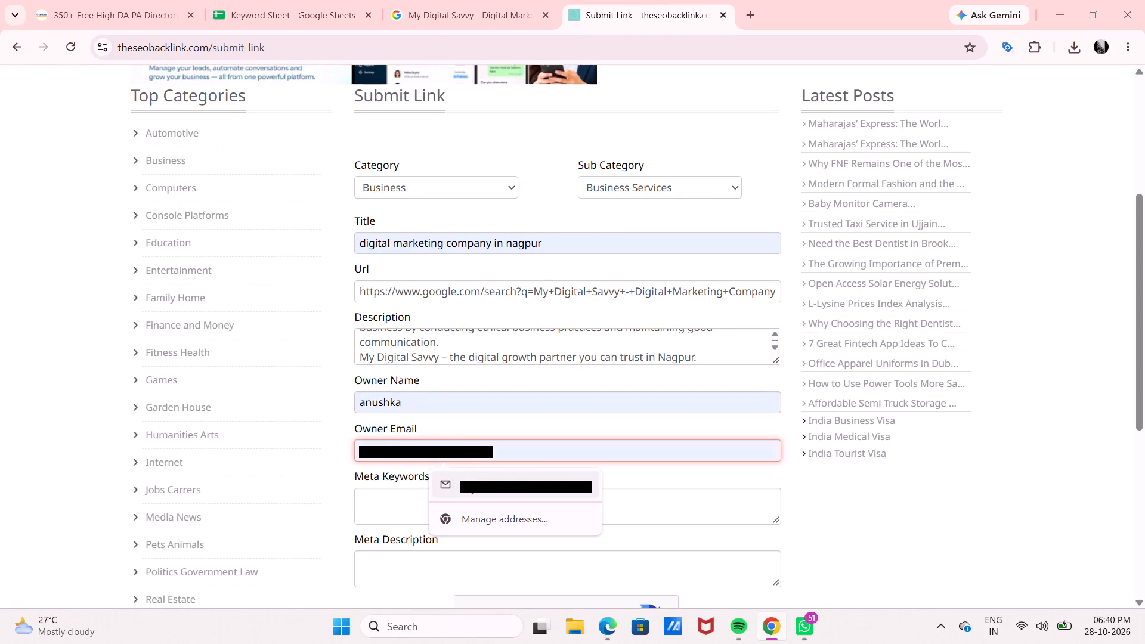
{"action": "left_click", "coordinate": [468, 482]}
Copy the keyword "digital marketing company in nagpur" from the Keyword Sheet into the Meta Keywords field.
{"action": "left_click", "coordinate": [447, 500]}
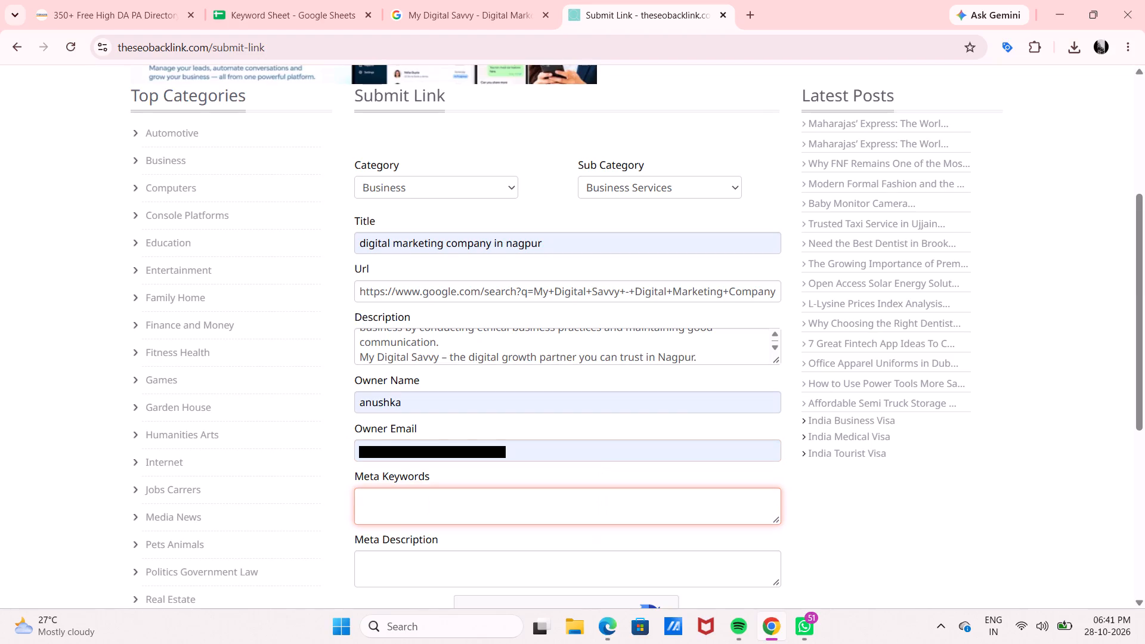
{"action": "left_click", "coordinate": [259, 3]}
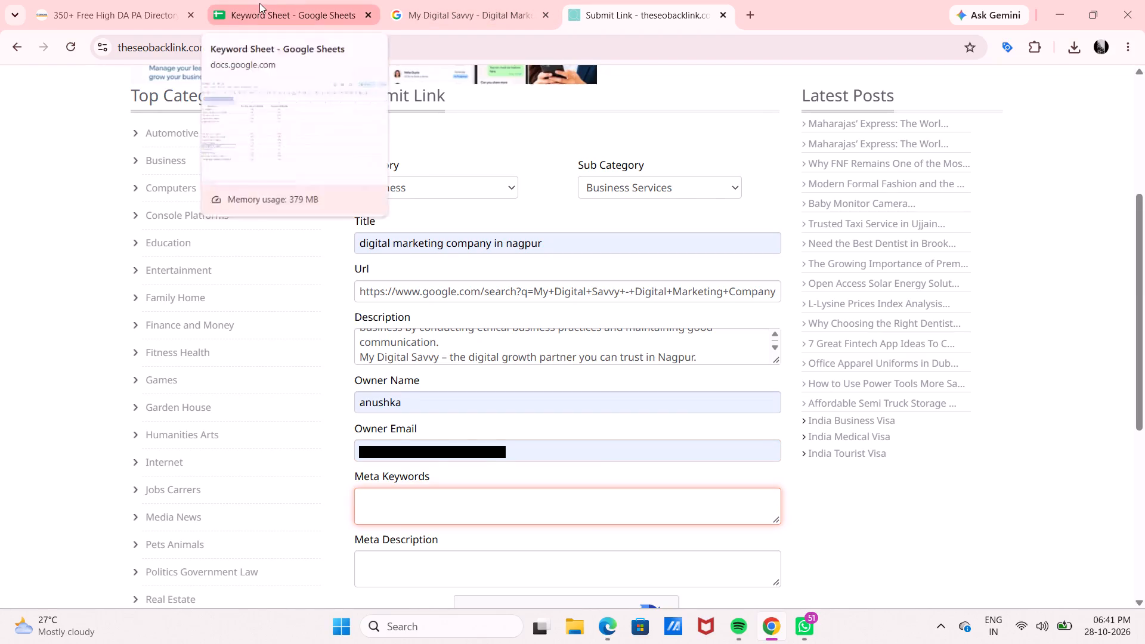
{"action": "key", "text": "ctrl+c"}
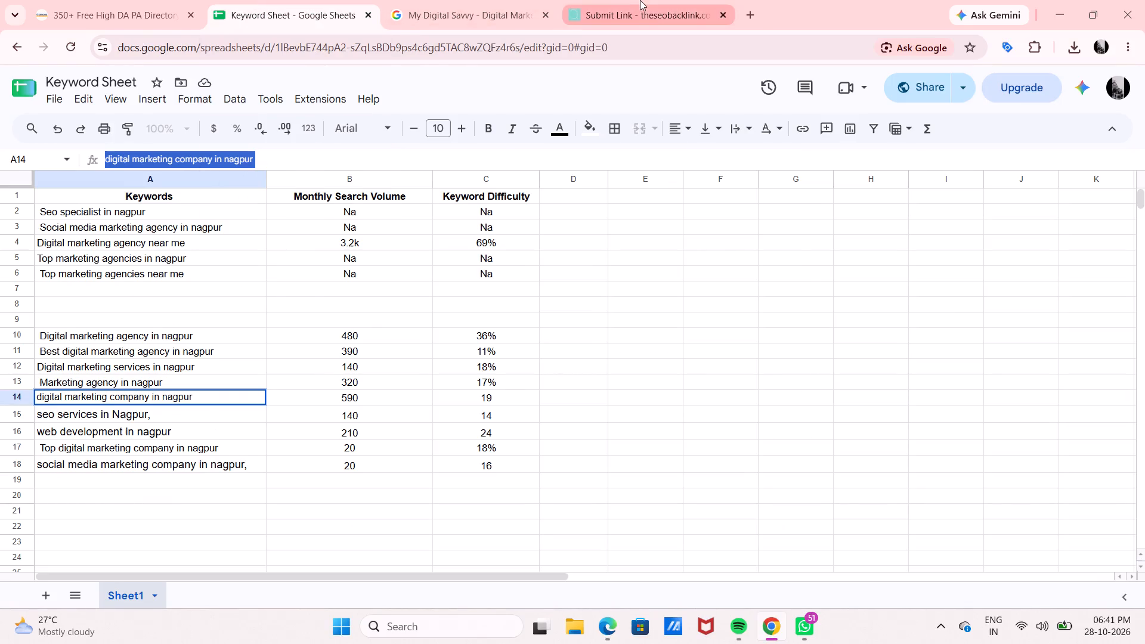
{"action": "left_click", "coordinate": [642, 0]}
{"action": "key", "text": "ctrl+v"}
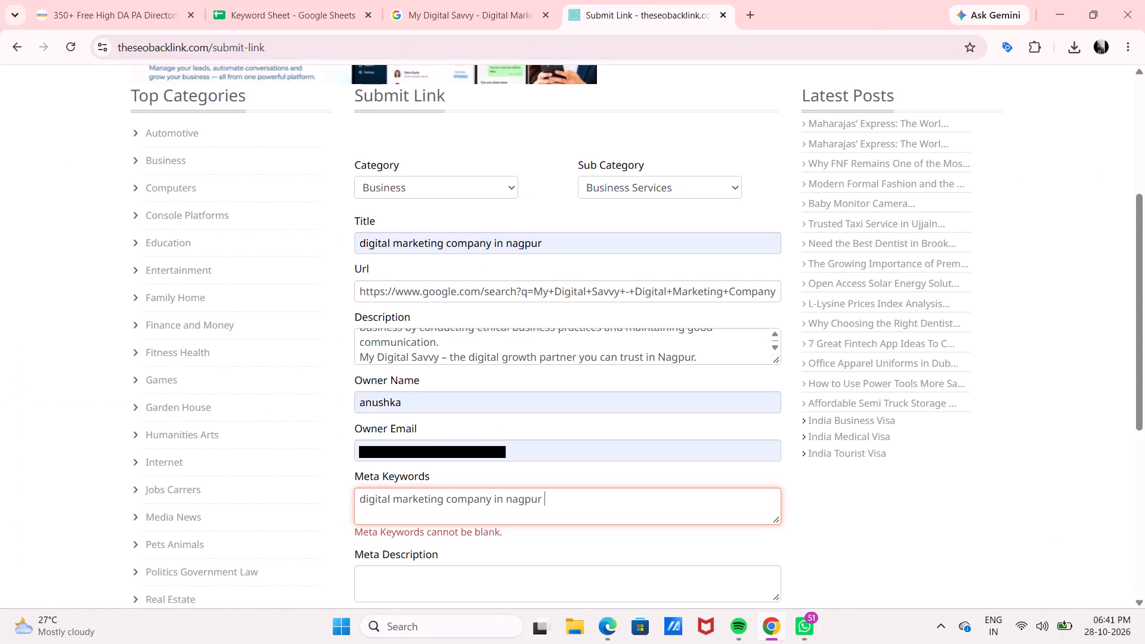
Copy the full business description from the Google business profile into the Meta Description field.
{"action": "scroll", "coordinate": [568, 521], "scroll_direction": "down", "scroll_amount": 2}
{"action": "left_click", "coordinate": [530, 465]}
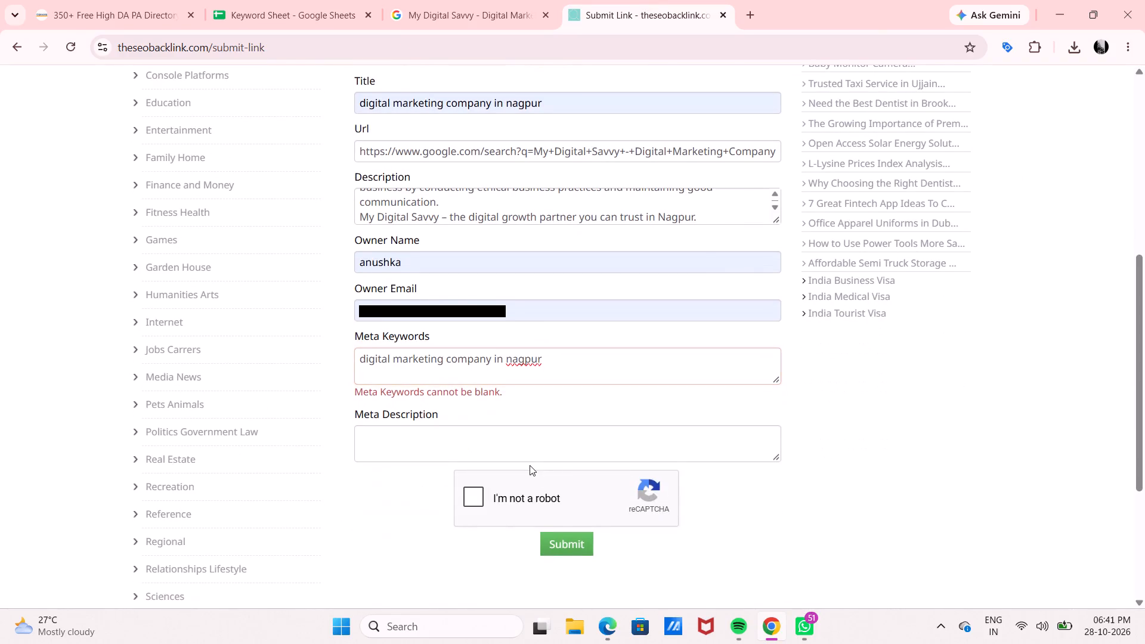
{"action": "left_click", "coordinate": [504, 432]}
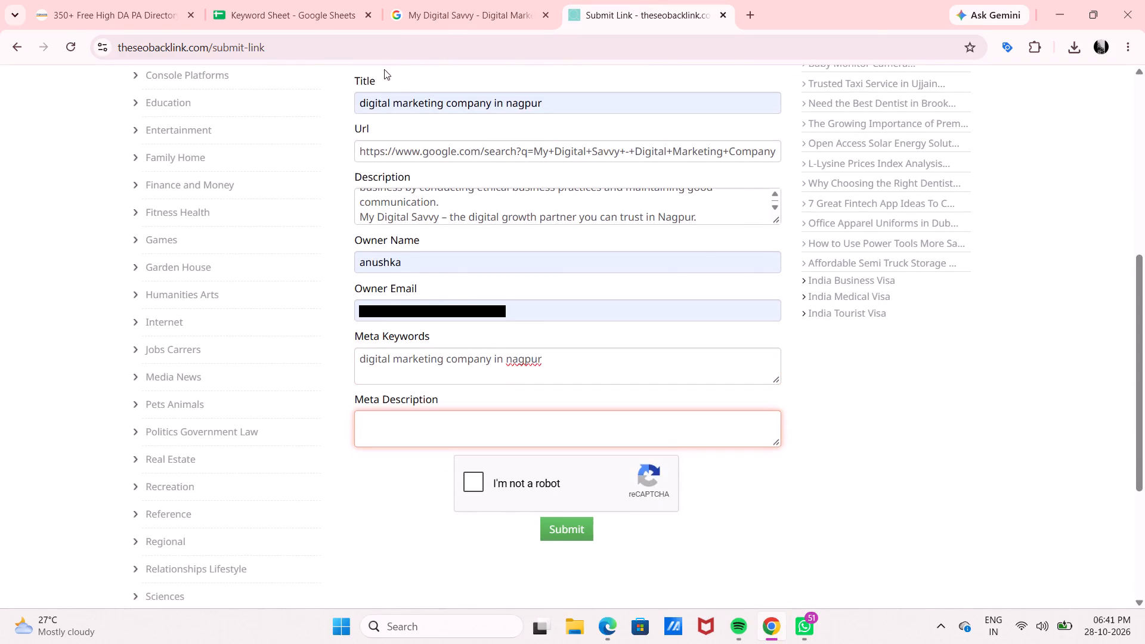
{"action": "left_click", "coordinate": [444, 18]}
{"action": "key", "text": "ctrl+c"}
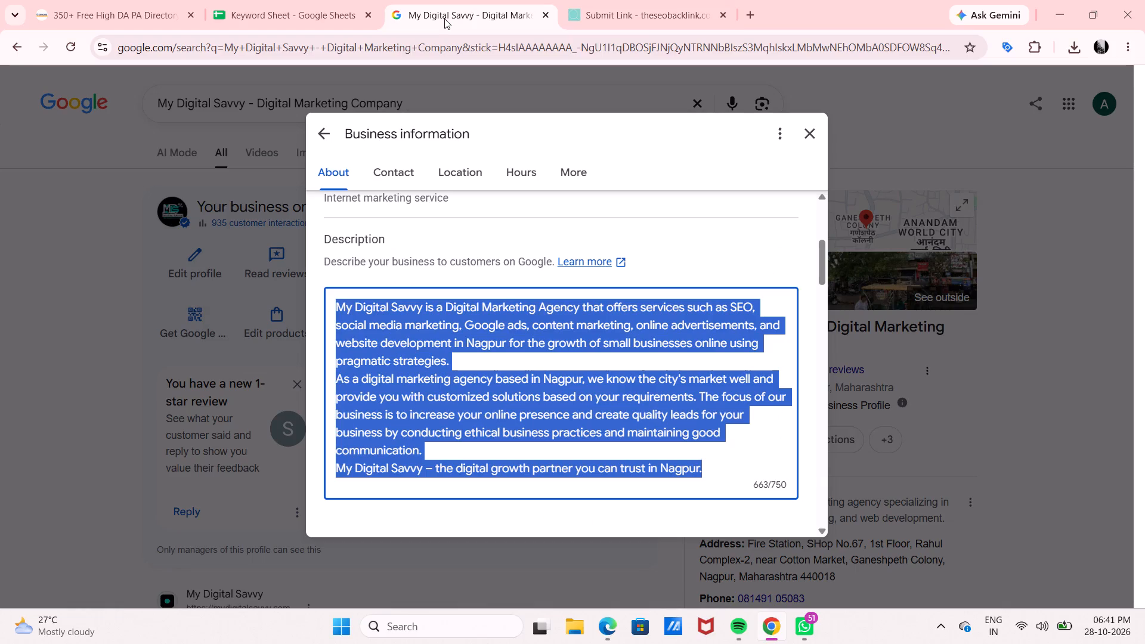
{"action": "left_click", "coordinate": [649, 9]}
{"action": "key", "text": "ctrl+v"}
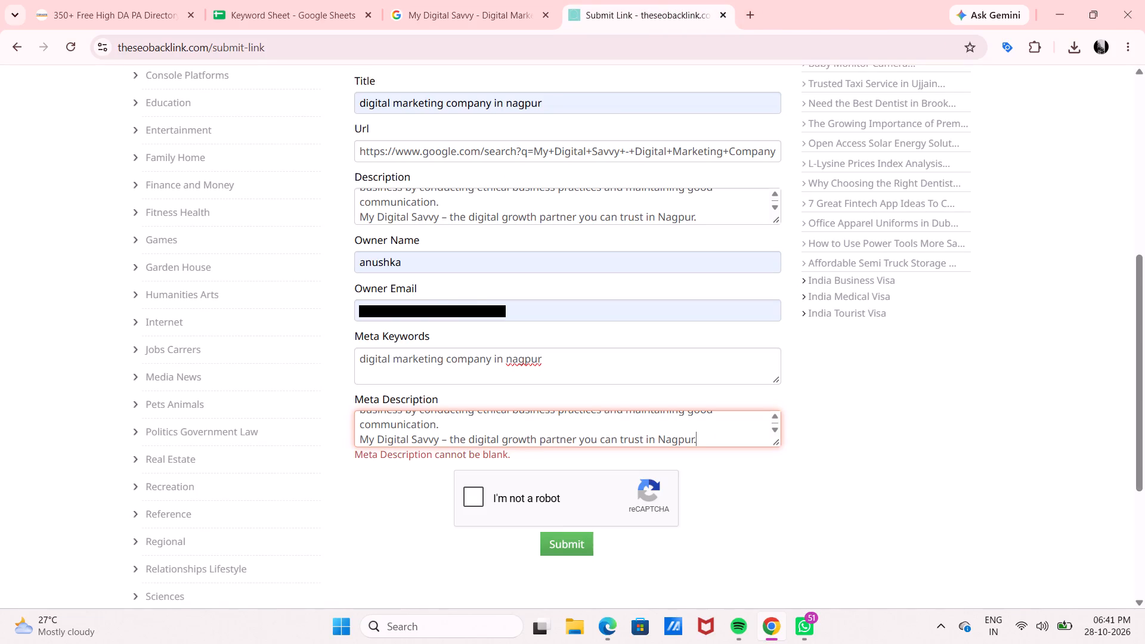
Complete the form's reCAPTCHA check by selecting all images with motorcycles and verifying the selection.
{"action": "left_click", "coordinate": [474, 499]}
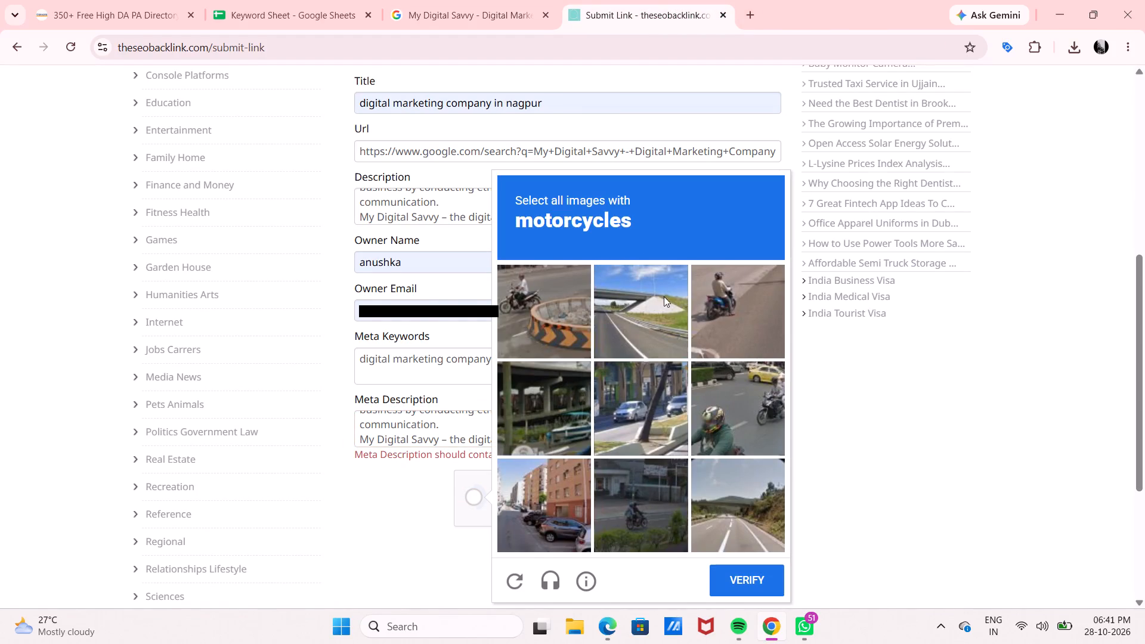
{"action": "left_click", "coordinate": [720, 293]}
{"action": "left_click", "coordinate": [533, 326]}
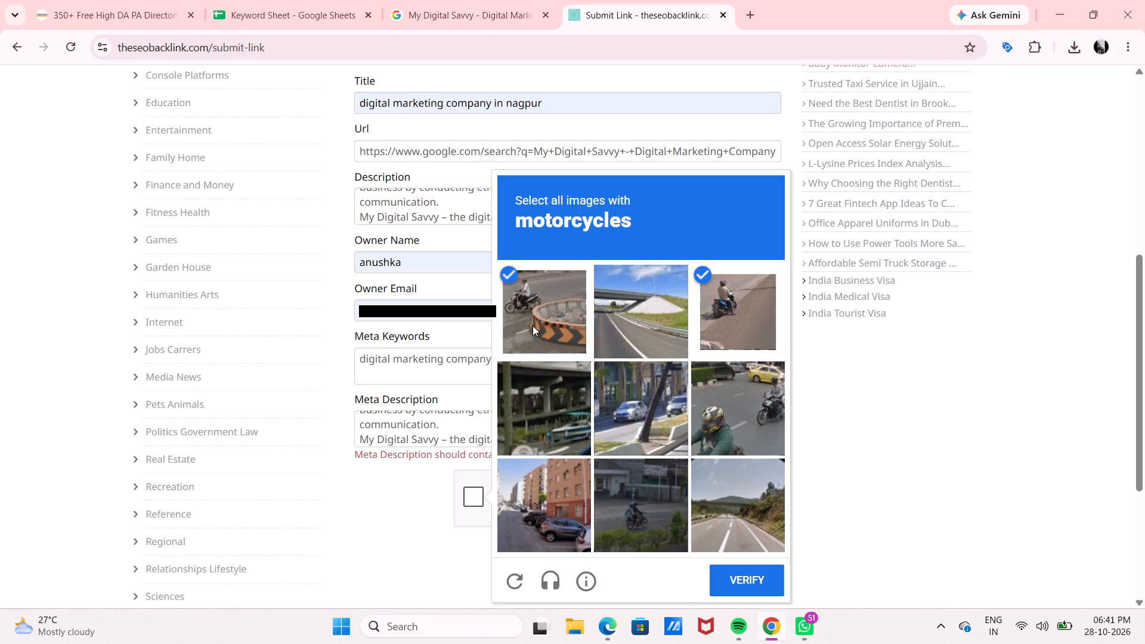
{"action": "left_click", "coordinate": [742, 425]}
{"action": "left_click", "coordinate": [658, 494]}
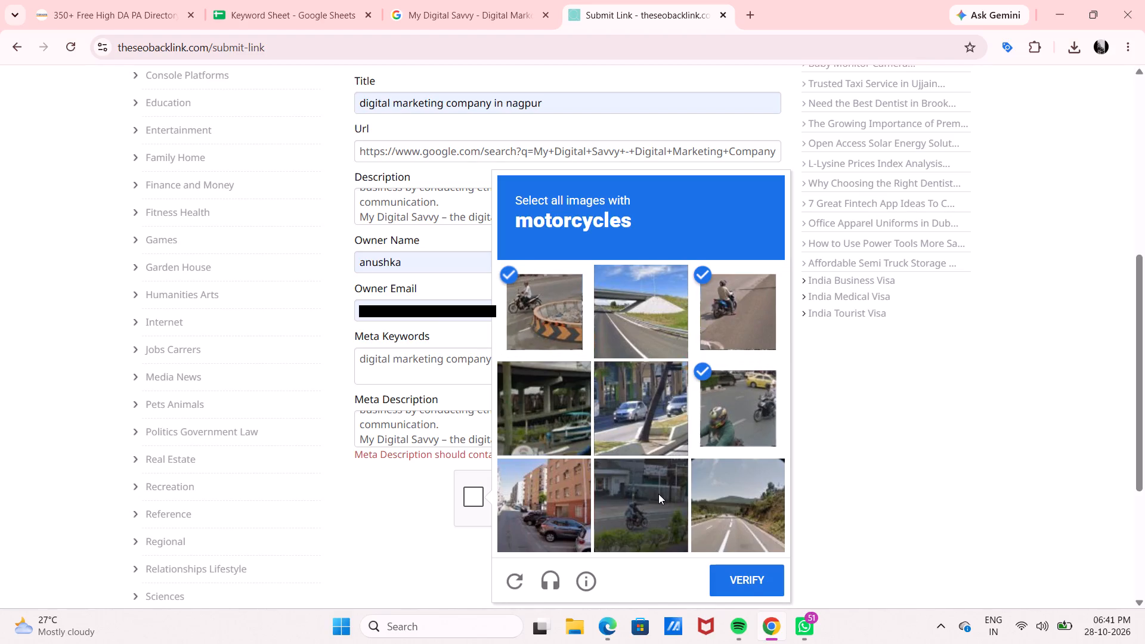
{"action": "left_click", "coordinate": [762, 562]}
{"action": "left_click", "coordinate": [754, 569]}
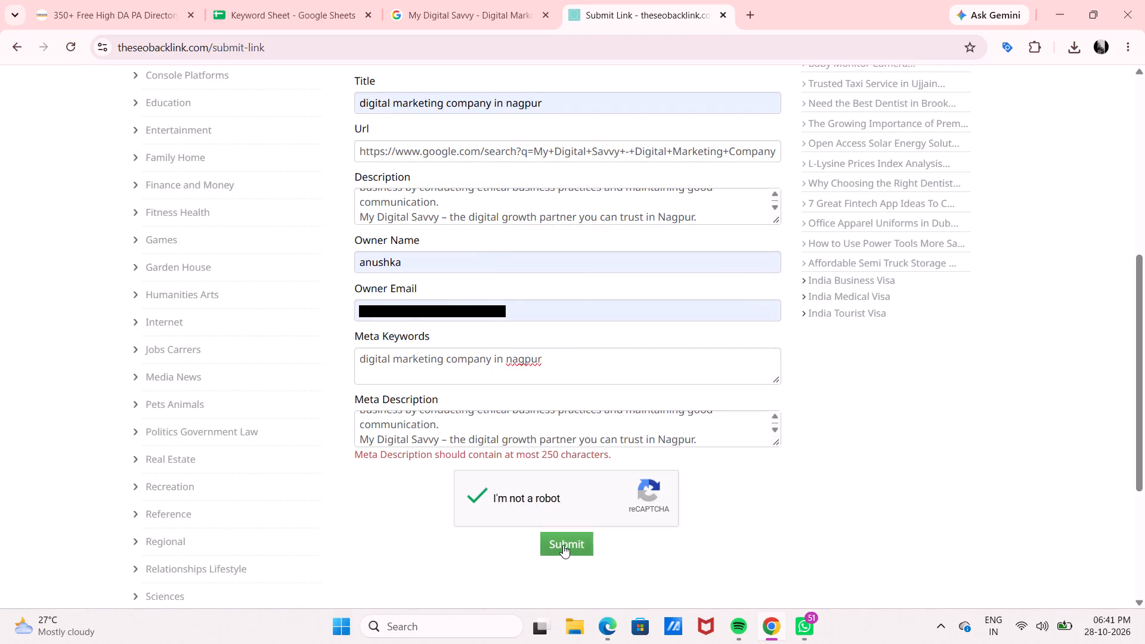
Try to submit the completed link submission form on theseobacklink.com.
{"action": "left_click", "coordinate": [563, 545]}
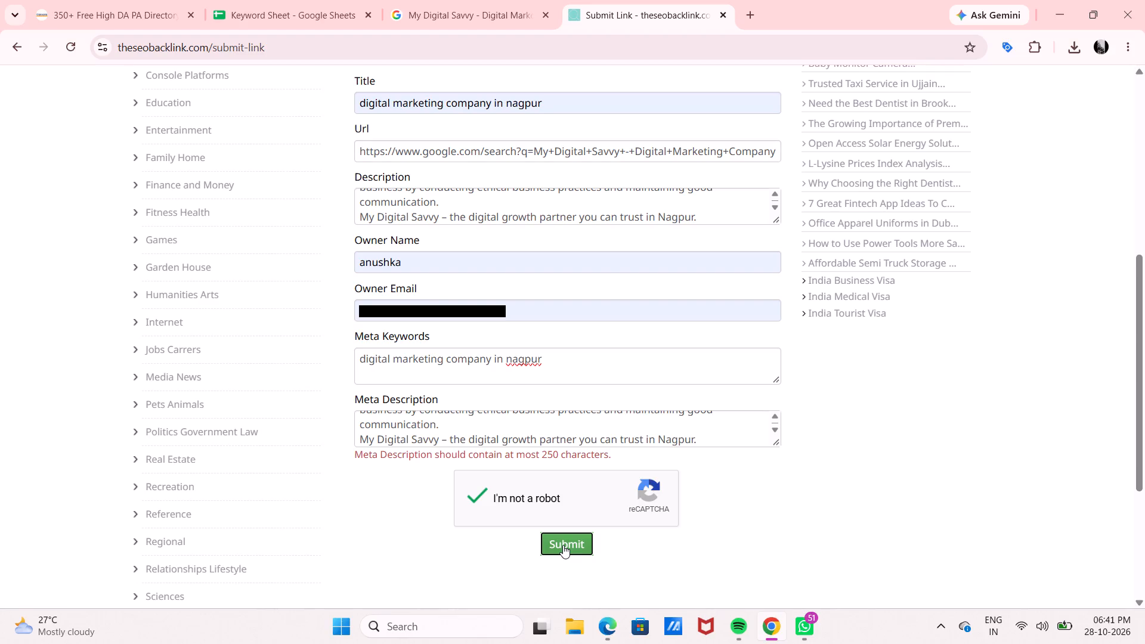
{"action": "left_click", "coordinate": [563, 545]}
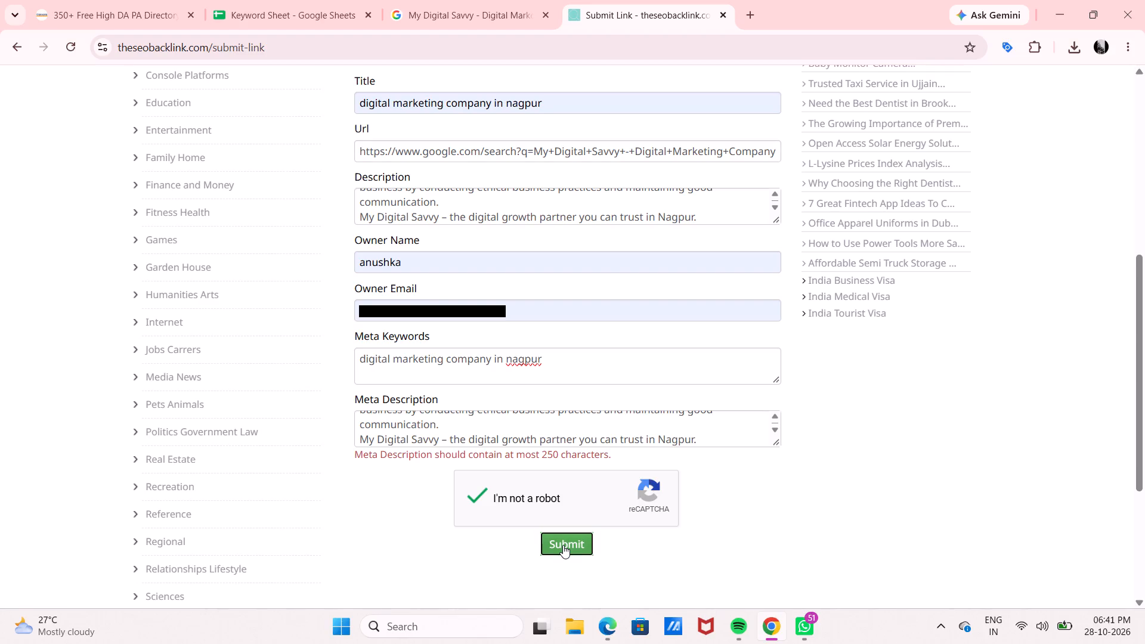
{"action": "left_click", "coordinate": [563, 545]}
Copy the theseobacklink.com/submit-link page address into cell B114 of the new backlink sheet in Microsoft Edge, beside the date 28-10-26.
{"action": "left_click", "coordinate": [236, 45]}
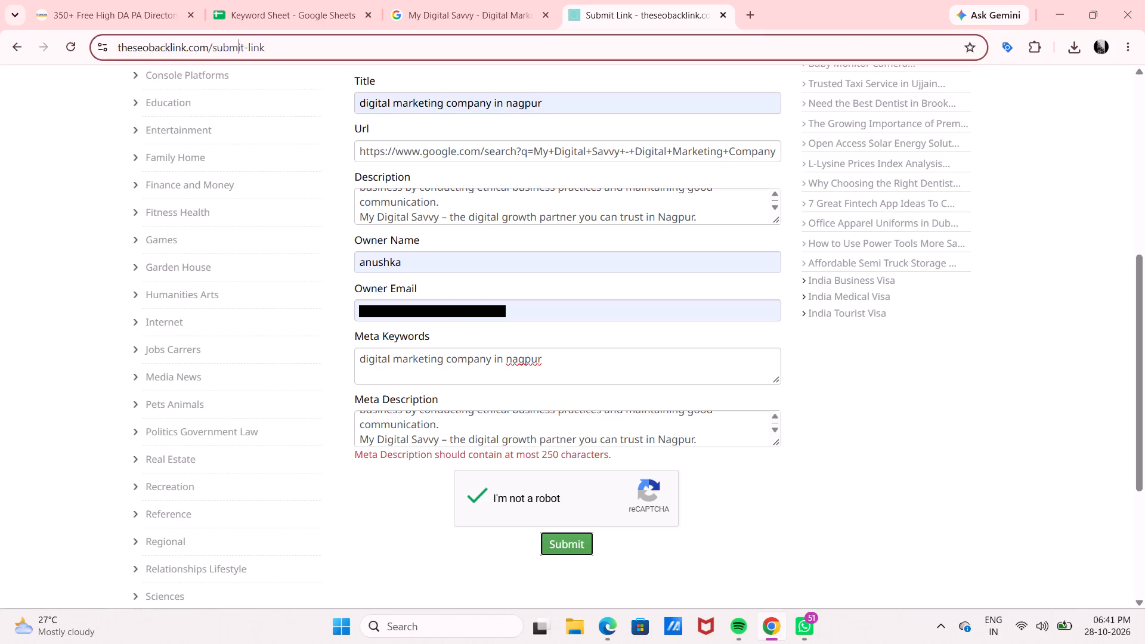
{"action": "key", "text": "ctrl+c"}
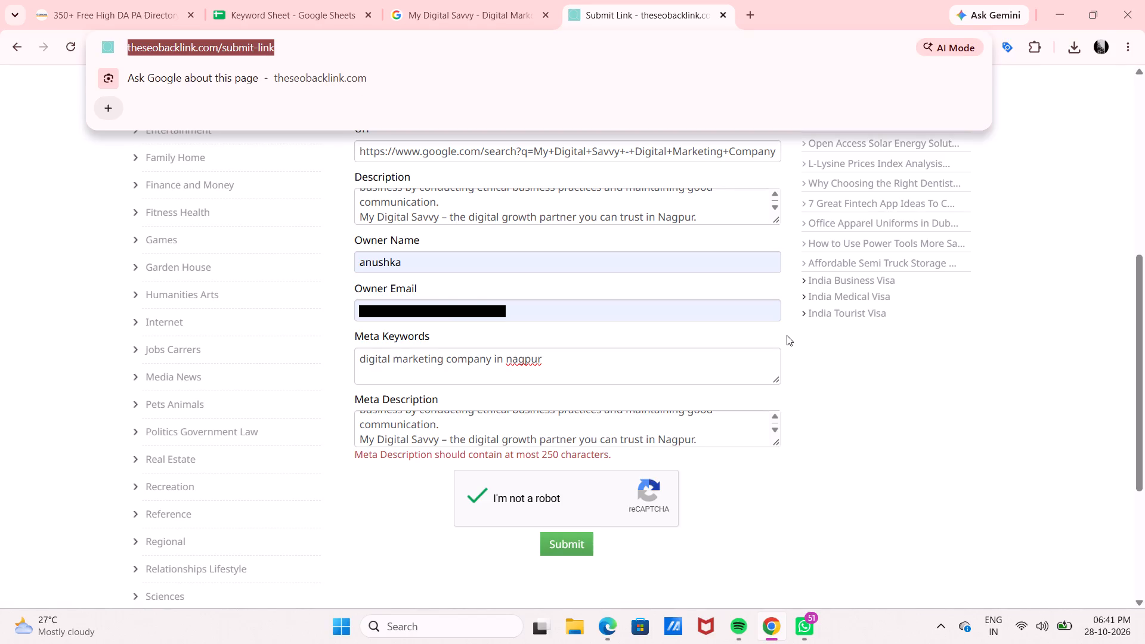
{"action": "left_click", "coordinate": [611, 625]}
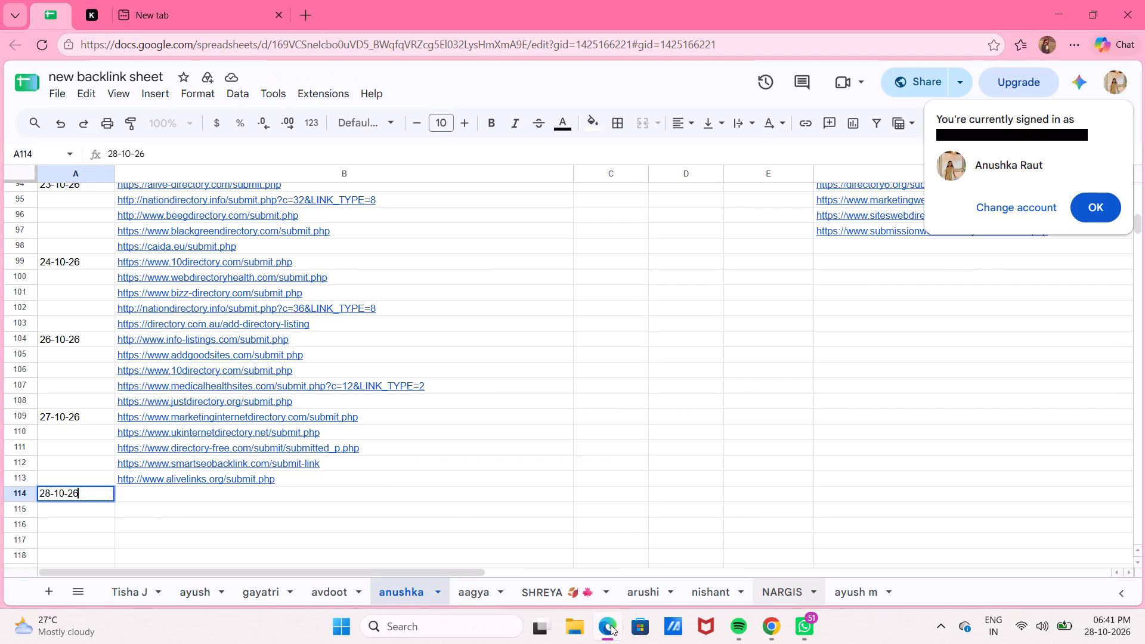
{"action": "left_click", "coordinate": [358, 494]}
{"action": "key", "text": "ctrl+v"}
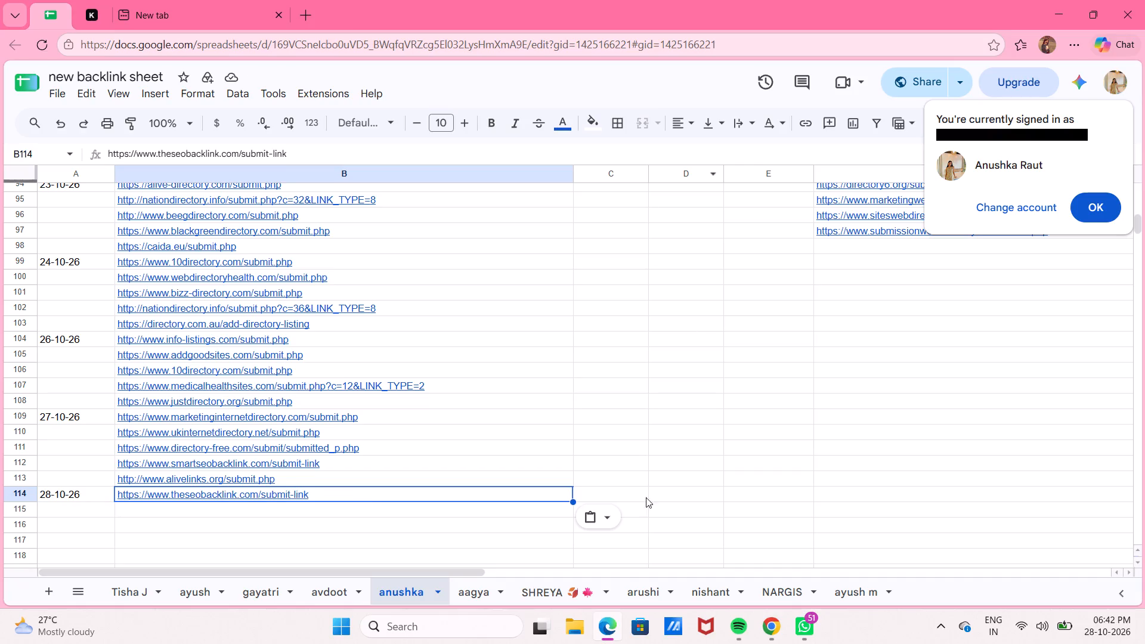
{"action": "left_click", "coordinate": [766, 627]}
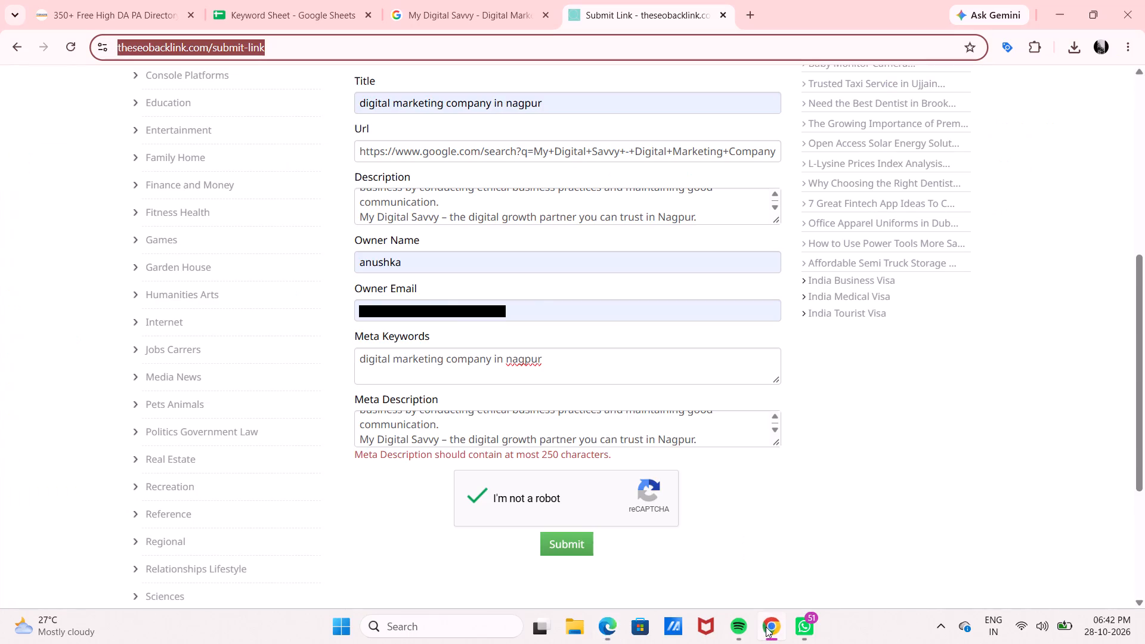
{"action": "left_click", "coordinate": [722, 13]}
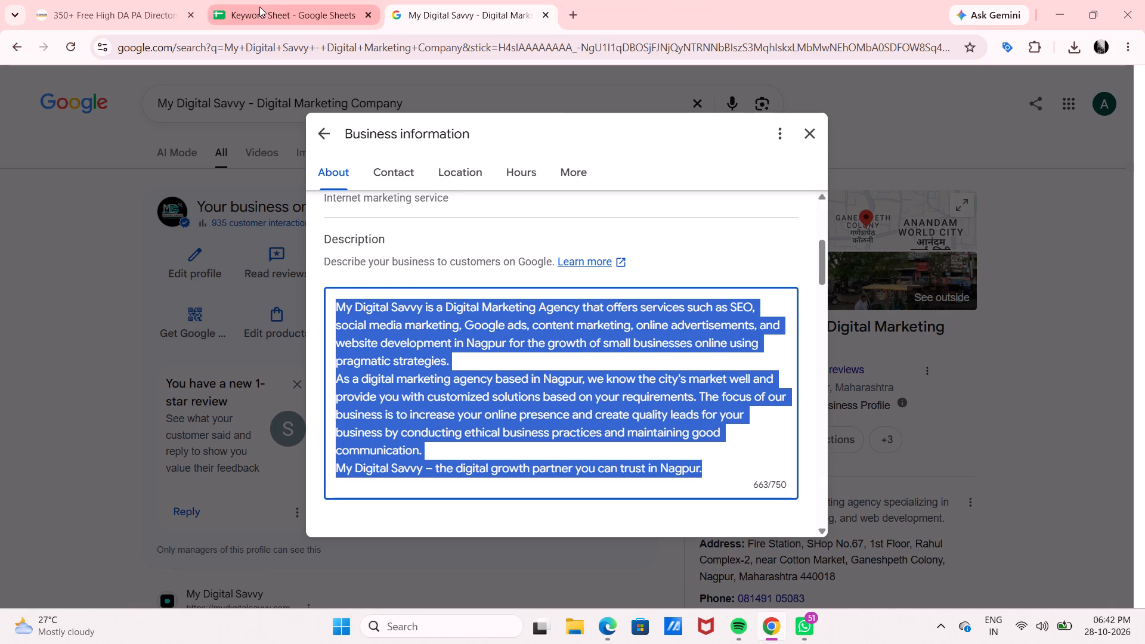
{"action": "left_click", "coordinate": [124, 4]}
{"action": "scroll", "coordinate": [367, 279], "scroll_direction": "down", "scroll_amount": 1}
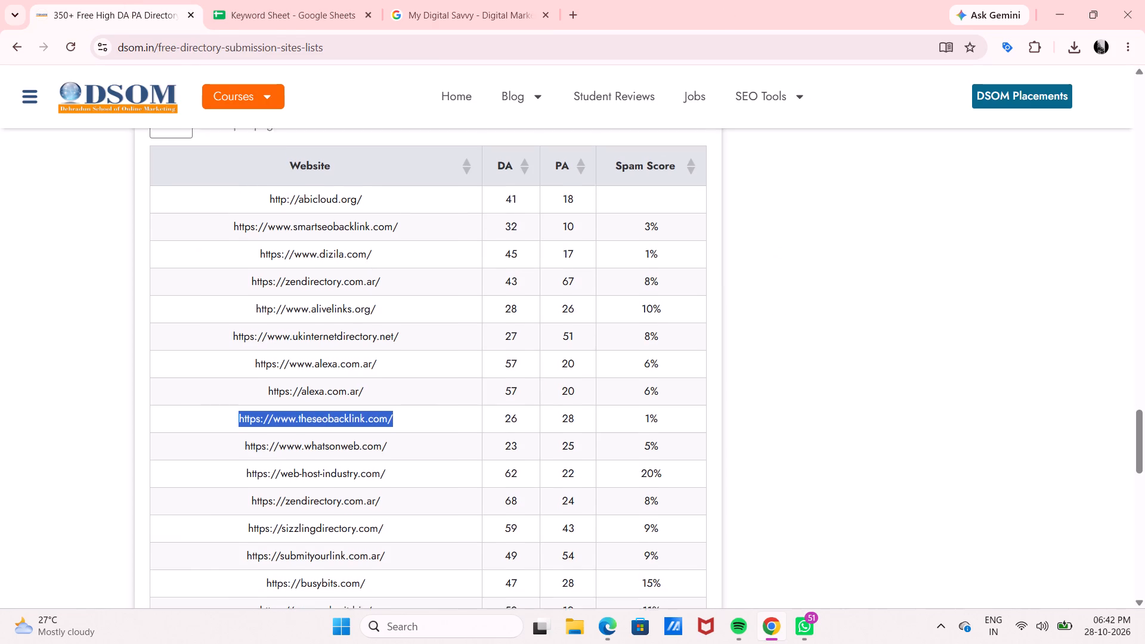
{"action": "scroll", "coordinate": [367, 279], "scroll_direction": "down", "scroll_amount": 1}
{"action": "left_click_drag", "start_coordinate": [388, 399], "coordinate": [372, 399]}
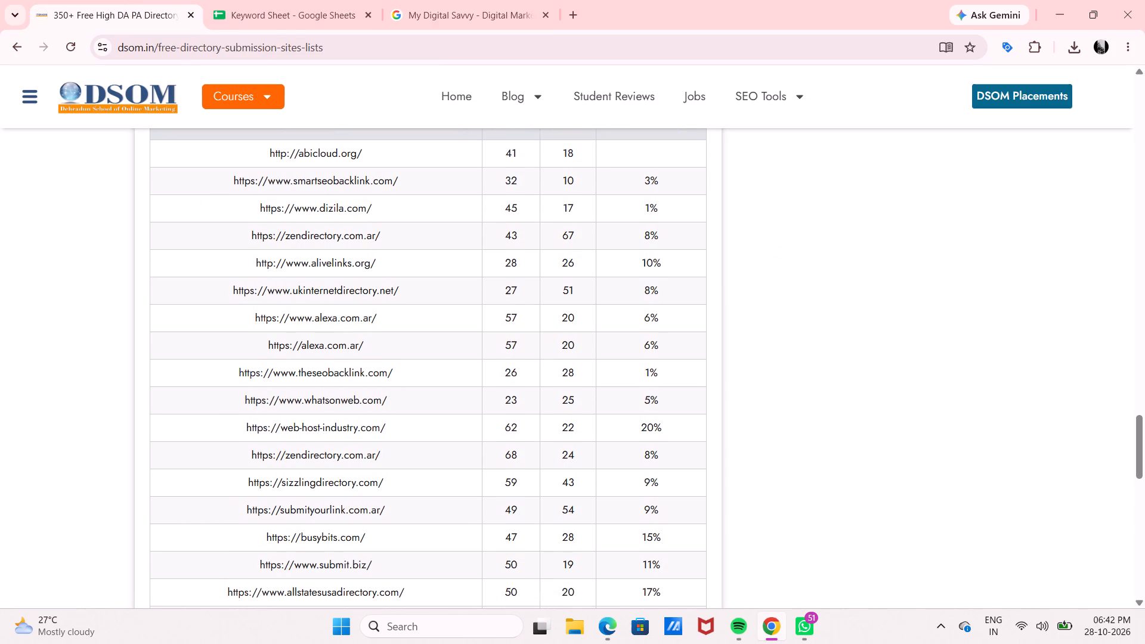
{"action": "left_click_drag", "start_coordinate": [372, 399], "coordinate": [236, 411]}
{"action": "key", "text": "ctrl+c"}
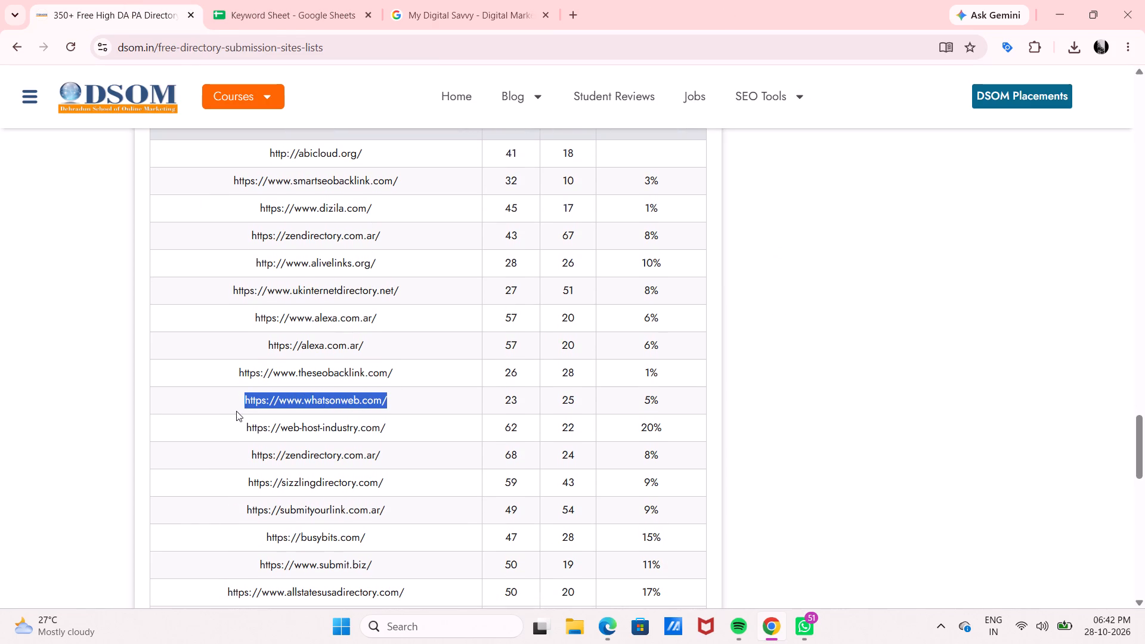
{"action": "left_click", "coordinate": [574, 10]}
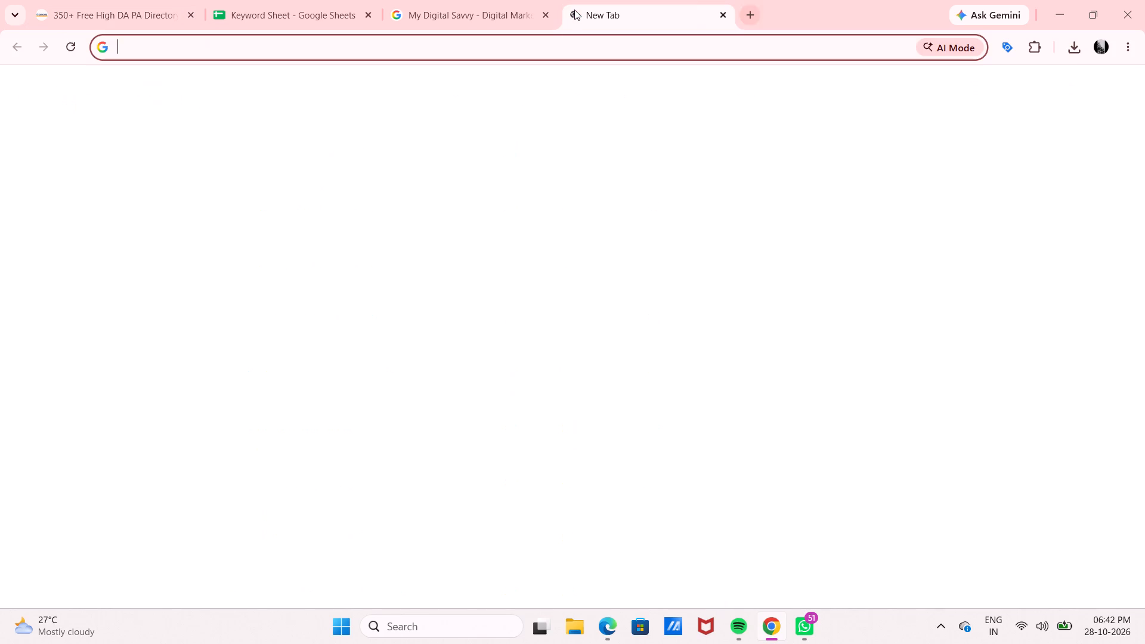
{"action": "key", "text": "ctrl+v"}
{"action": "key", "text": "Return"}
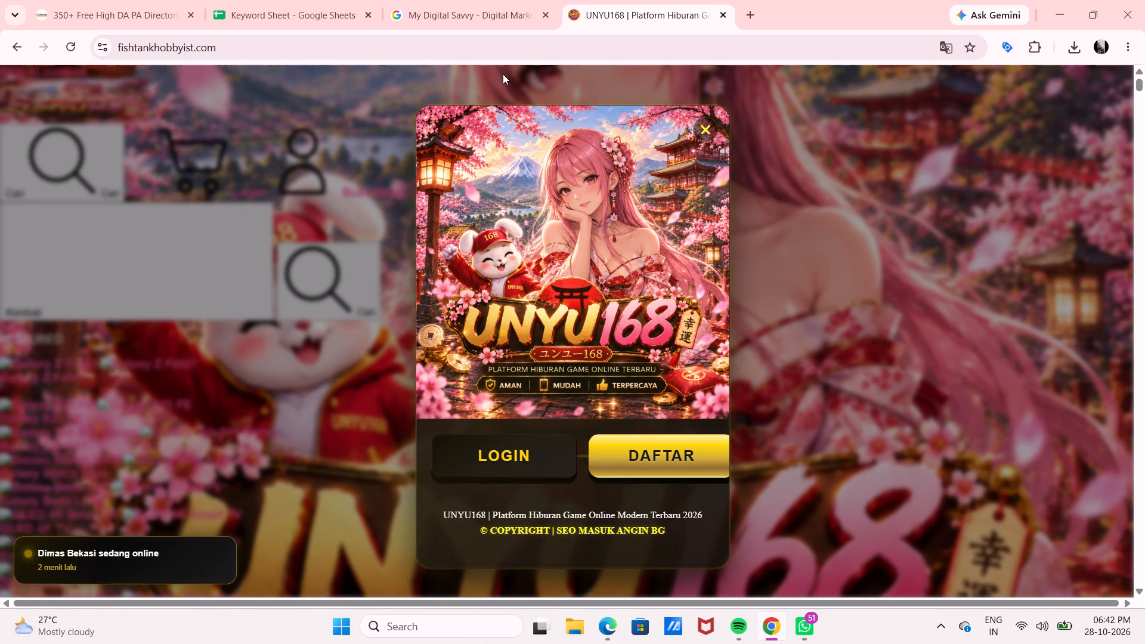
{"action": "left_click", "coordinate": [148, 1]}
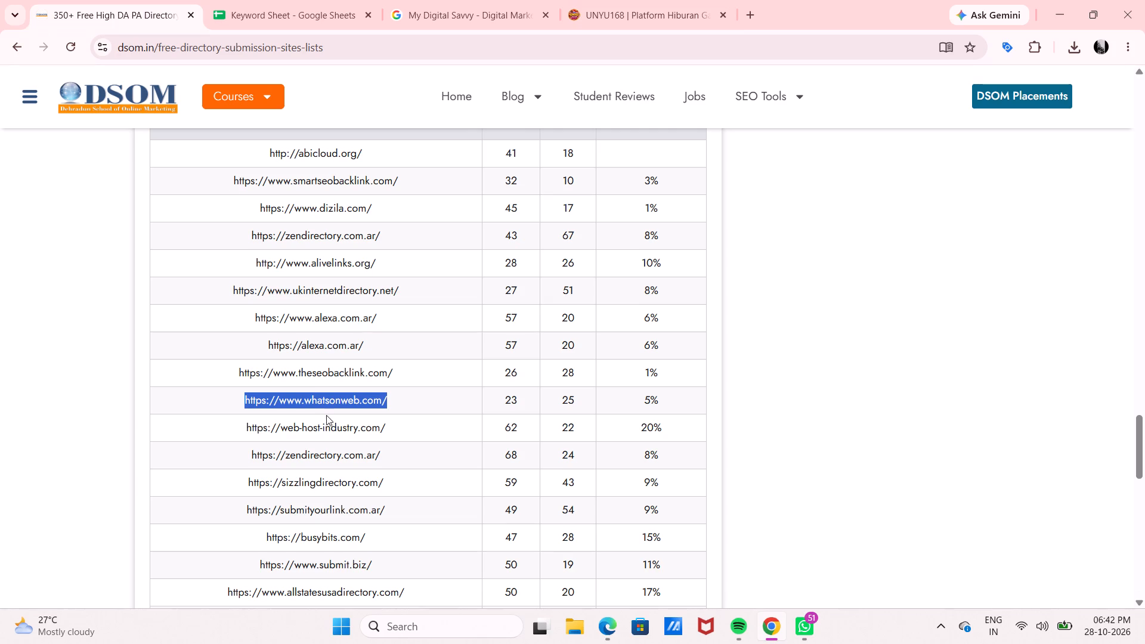
{"action": "left_click_drag", "start_coordinate": [390, 424], "coordinate": [231, 413]}
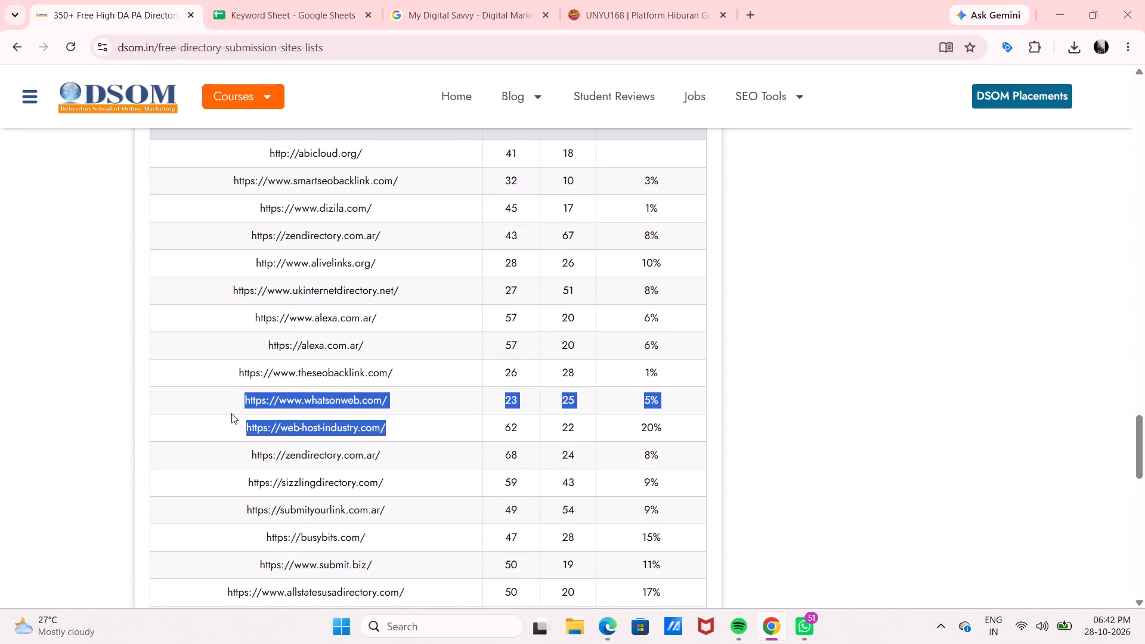
{"action": "left_click_drag", "start_coordinate": [231, 413], "coordinate": [224, 411]}
{"action": "left_click", "coordinate": [413, 434]}
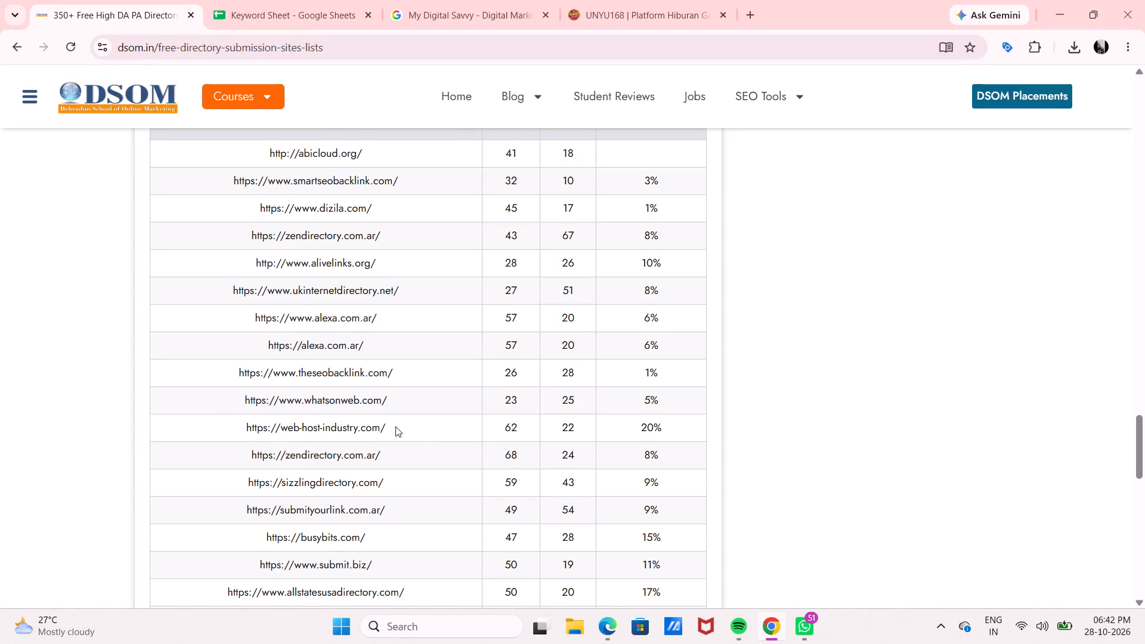
{"action": "left_click_drag", "start_coordinate": [394, 426], "coordinate": [228, 433]}
{"action": "key", "text": "ctrl+c"}
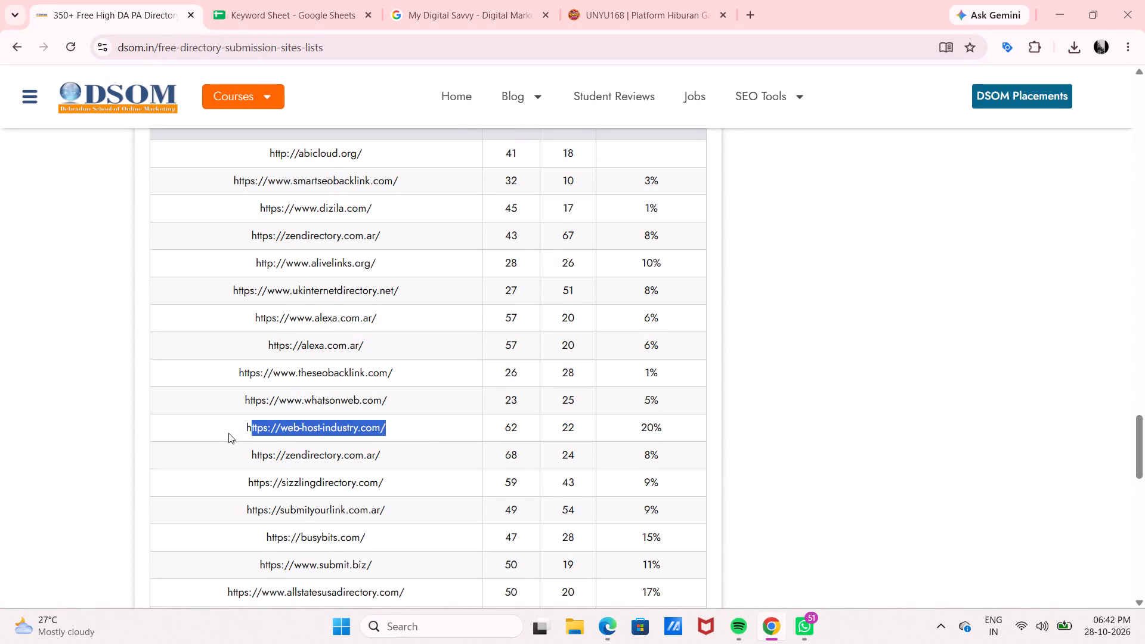
{"action": "left_click", "coordinate": [723, 14]}
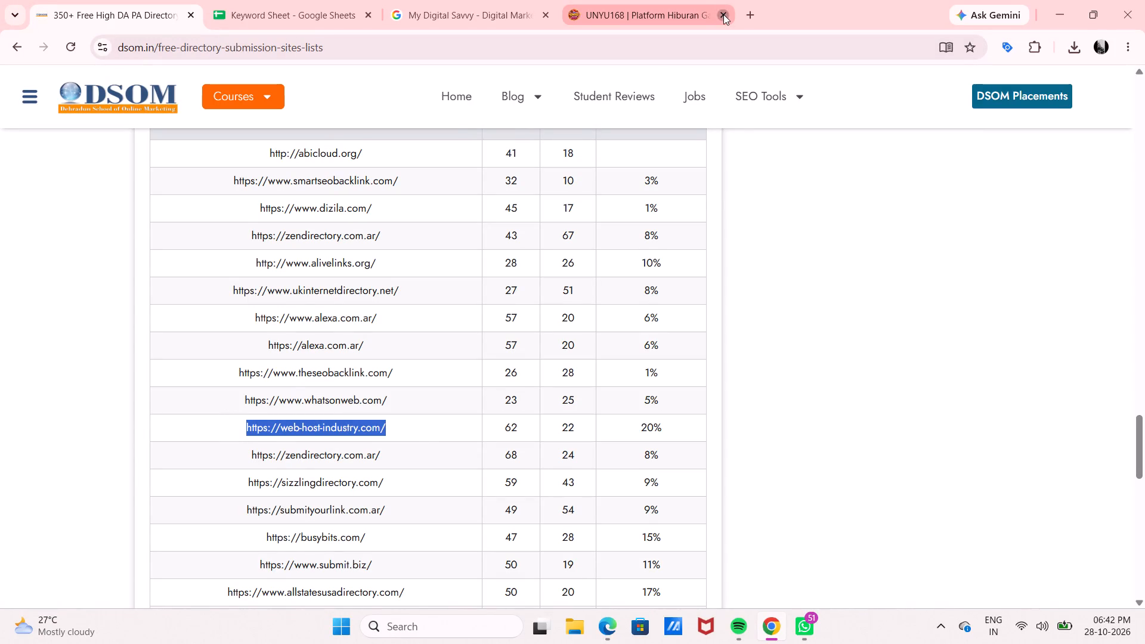
{"action": "left_click", "coordinate": [577, 12]}
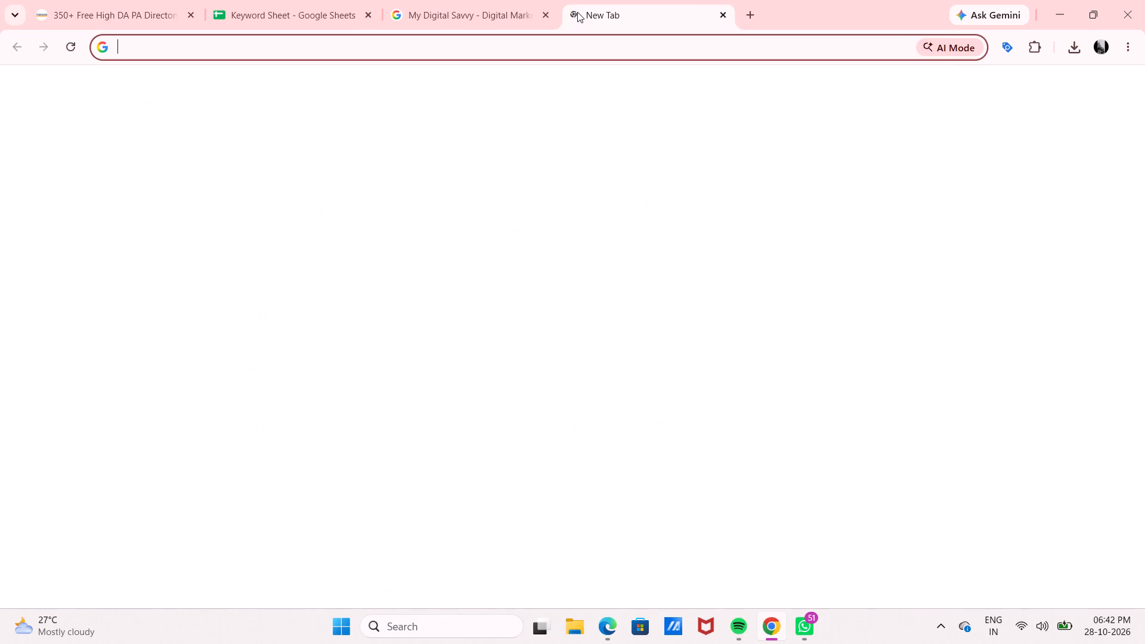
{"action": "key", "text": "ctrl+v"}
{"action": "key", "text": "Return"}
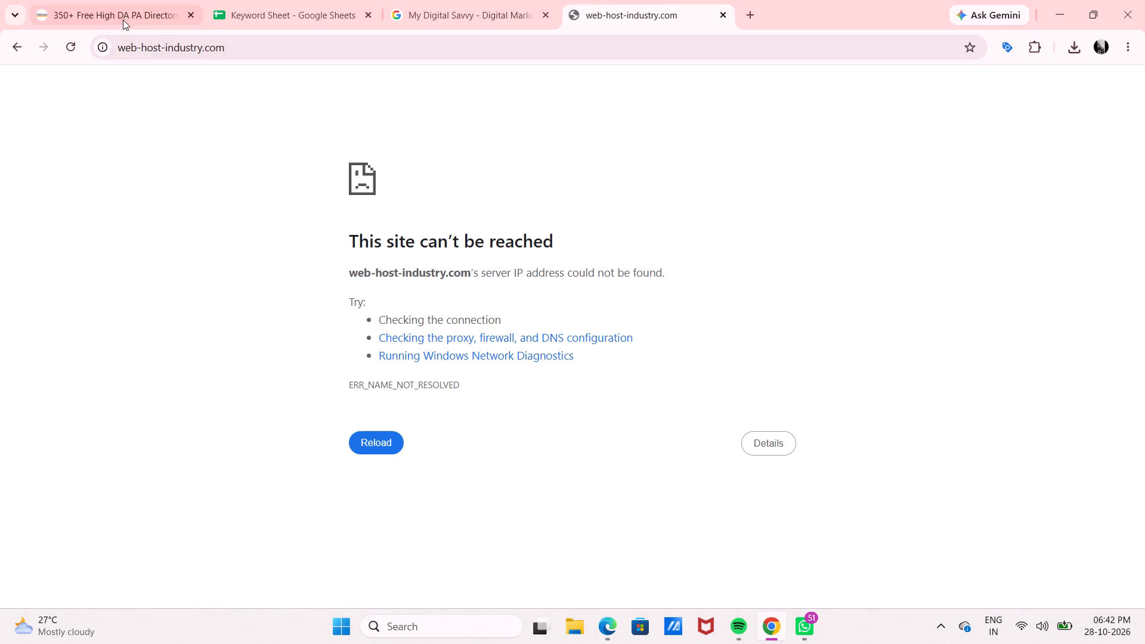
{"action": "left_click", "coordinate": [126, 14]}
{"action": "left_click_drag", "start_coordinate": [380, 453], "coordinate": [239, 452]}
{"action": "key", "text": "ctrl+c"}
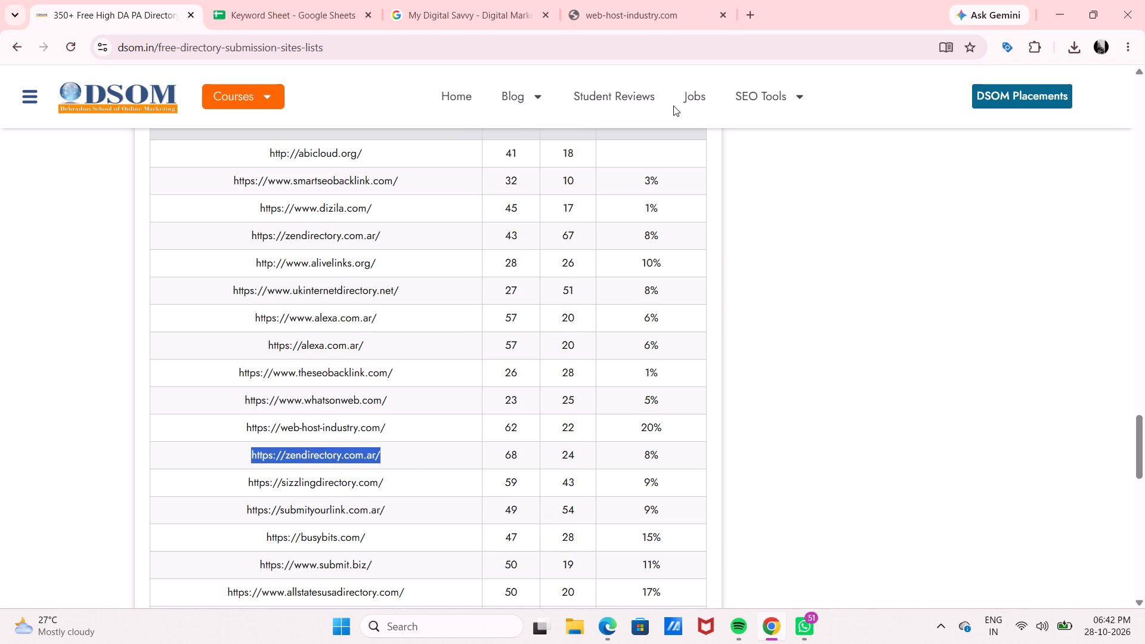
{"action": "left_click", "coordinate": [751, 10]}
{"action": "key", "text": "ctrl+v"}
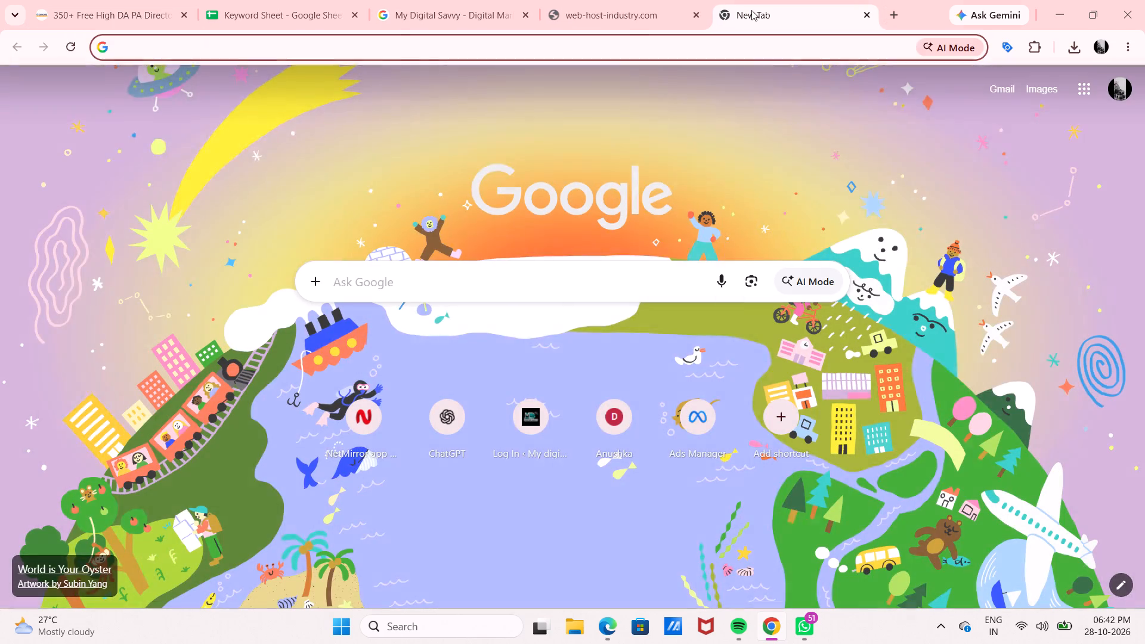
{"action": "key", "text": "Return"}
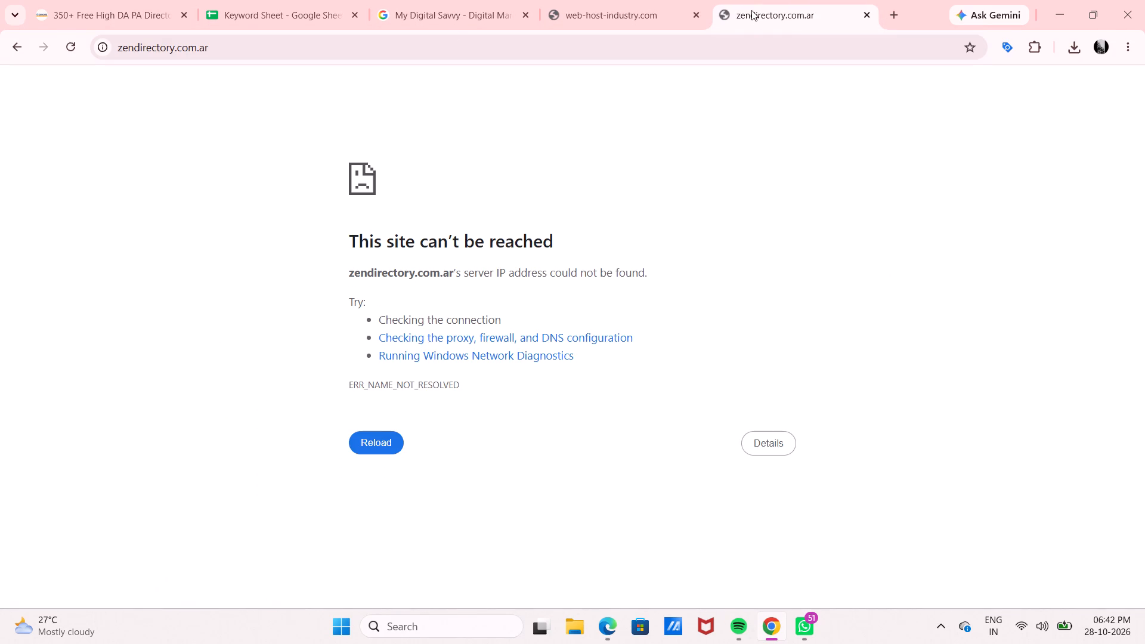
{"action": "left_click", "coordinate": [171, 7]}
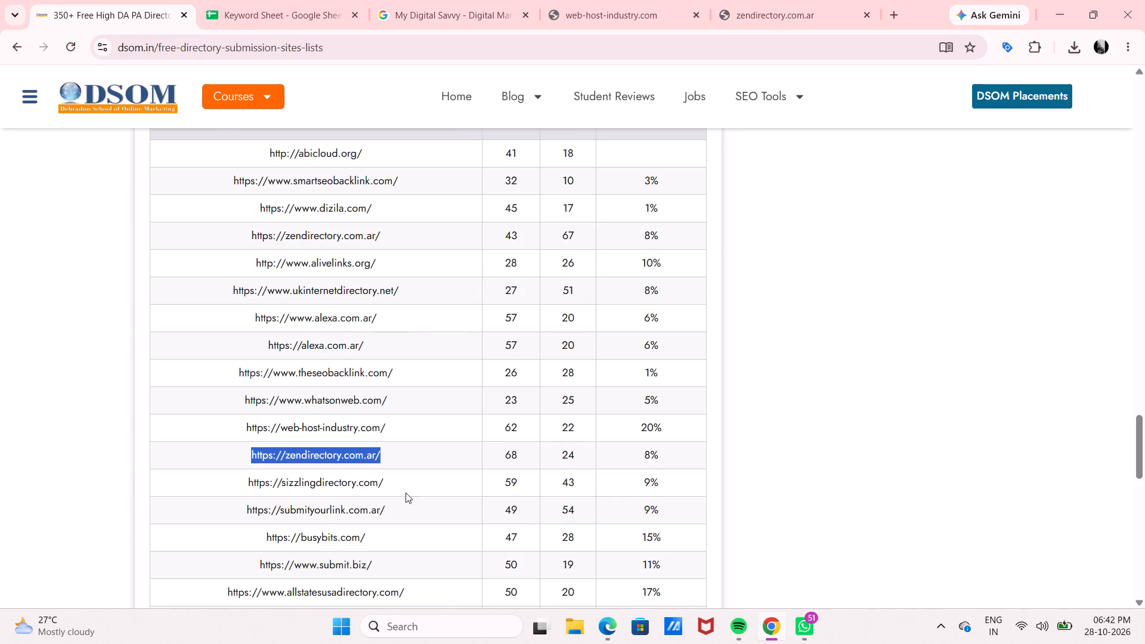
{"action": "left_click_drag", "start_coordinate": [396, 485], "coordinate": [245, 490]}
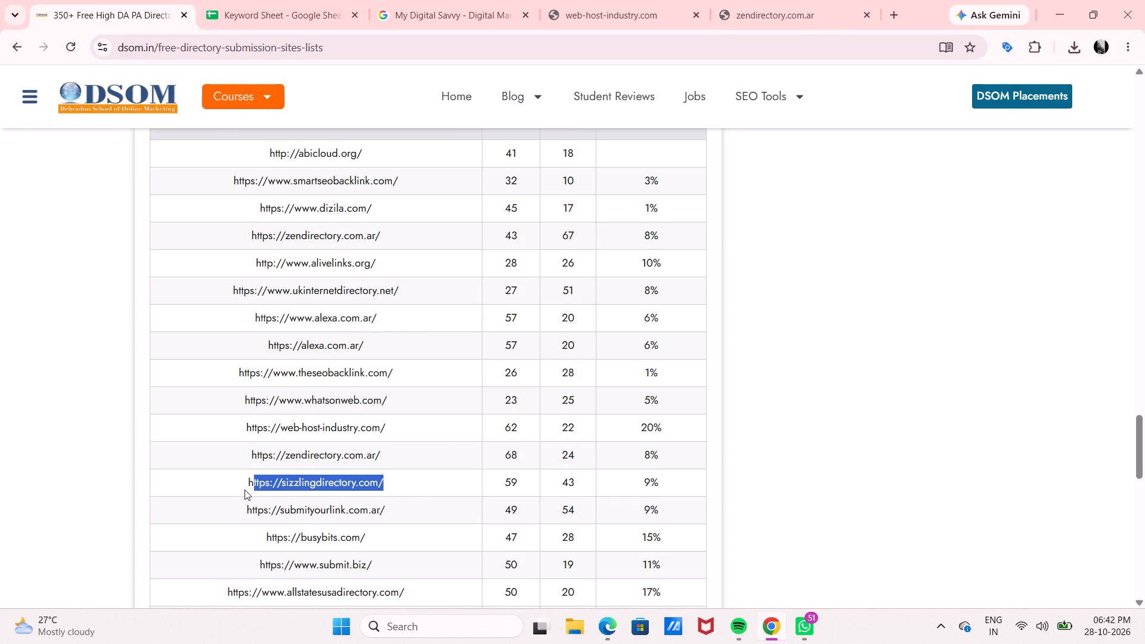
{"action": "key", "text": "ctrl+c"}
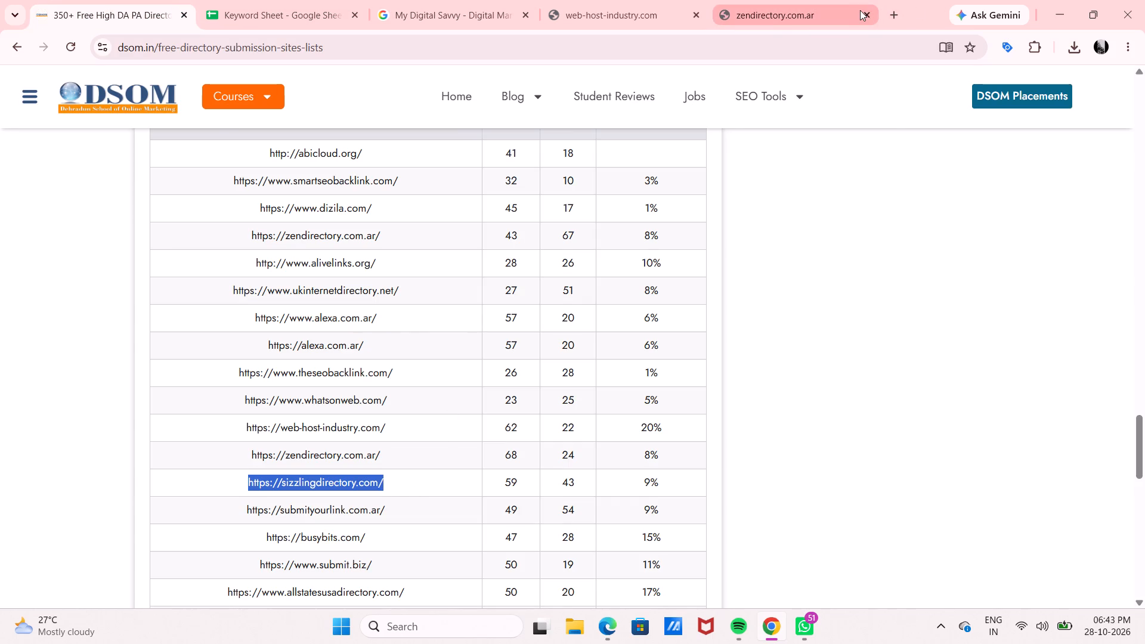
{"action": "left_click", "coordinate": [864, 12]}
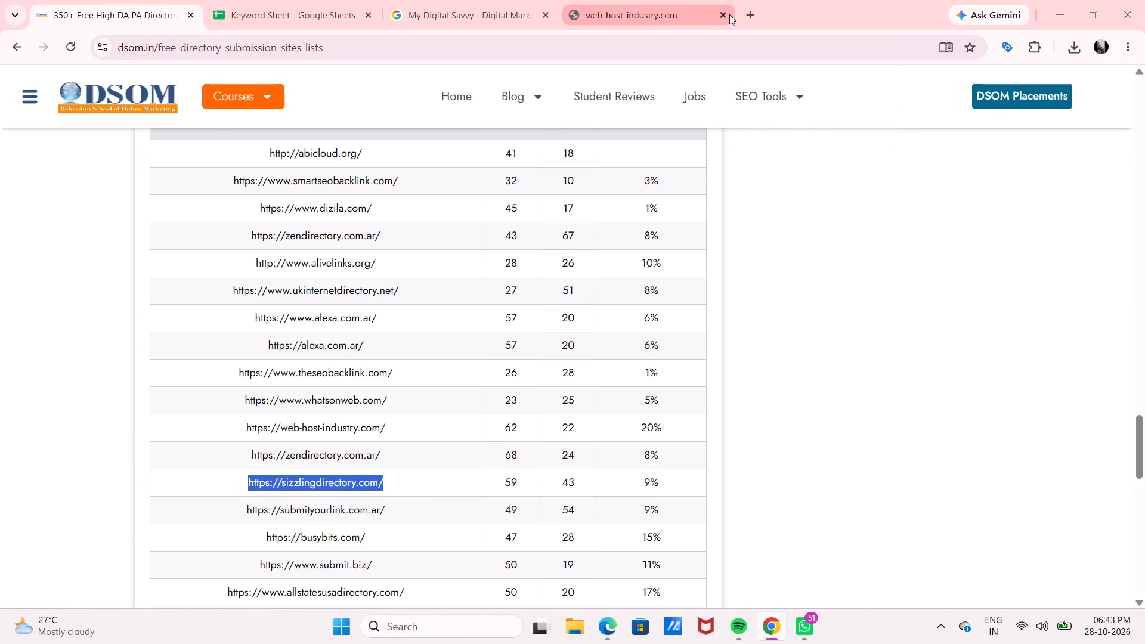
{"action": "left_click", "coordinate": [725, 16]}
{"action": "left_click", "coordinate": [576, 16]}
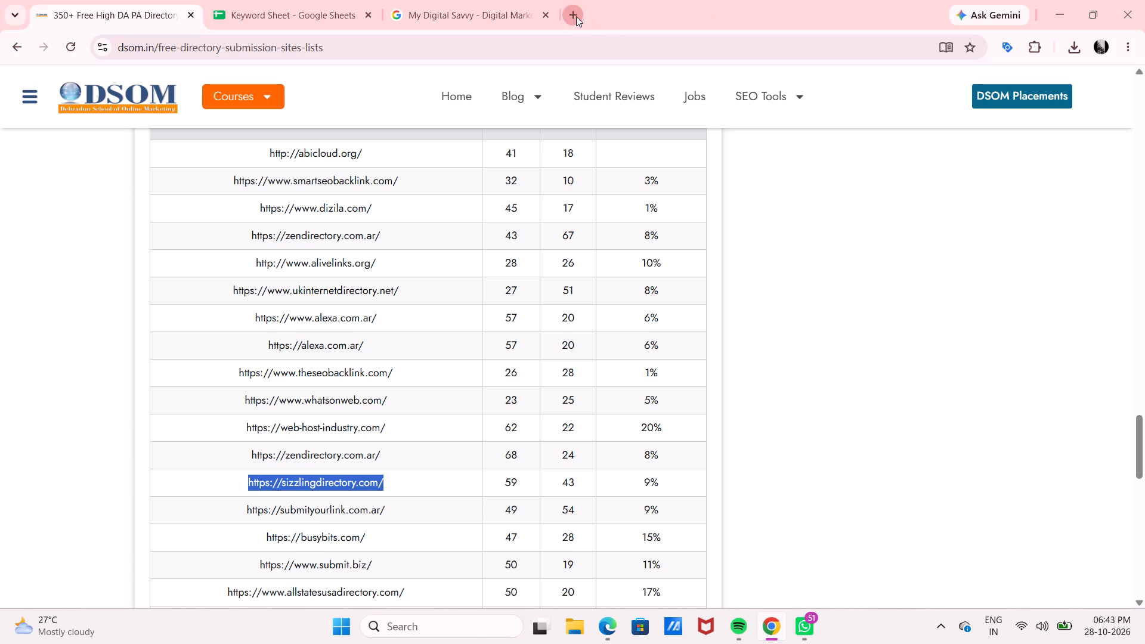
{"action": "key", "text": "ctrl+v"}
{"action": "key", "text": "Return"}
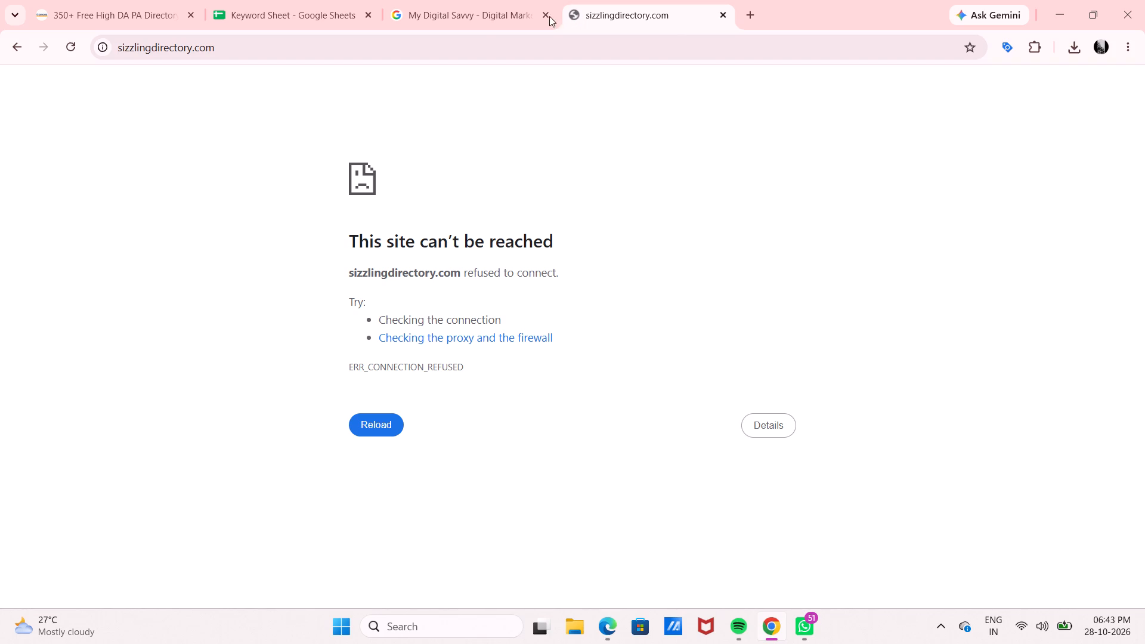
{"action": "left_click", "coordinate": [135, 0]}
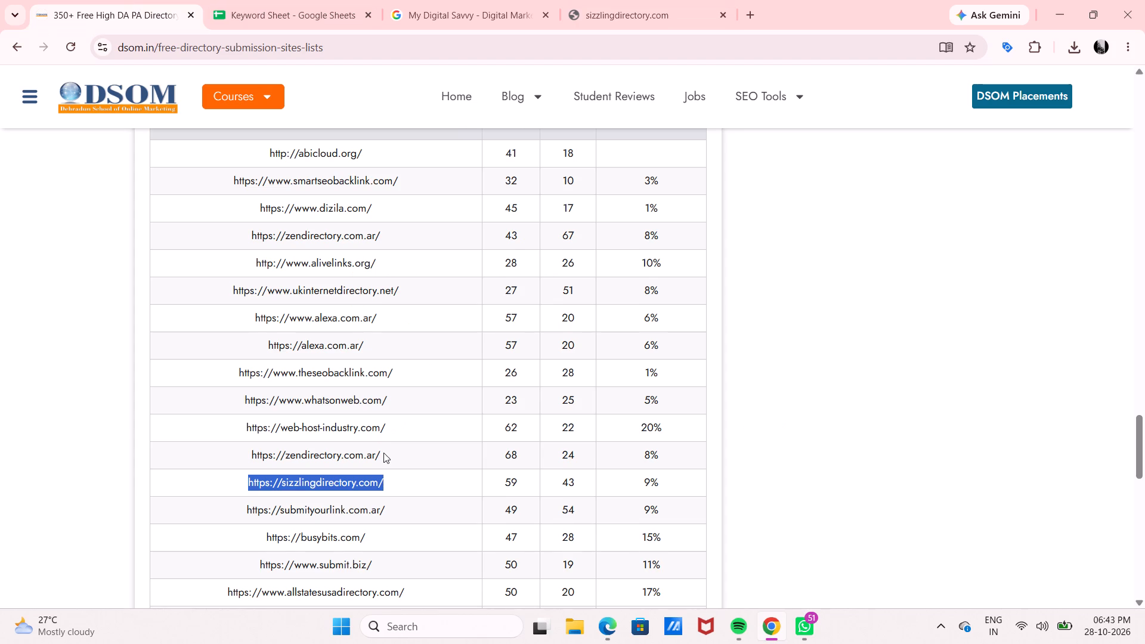
{"action": "scroll", "coordinate": [383, 453], "scroll_direction": "down", "scroll_amount": 2}
{"action": "left_click_drag", "start_coordinate": [394, 291], "coordinate": [234, 286]}
{"action": "key", "text": "ctrl+c"}
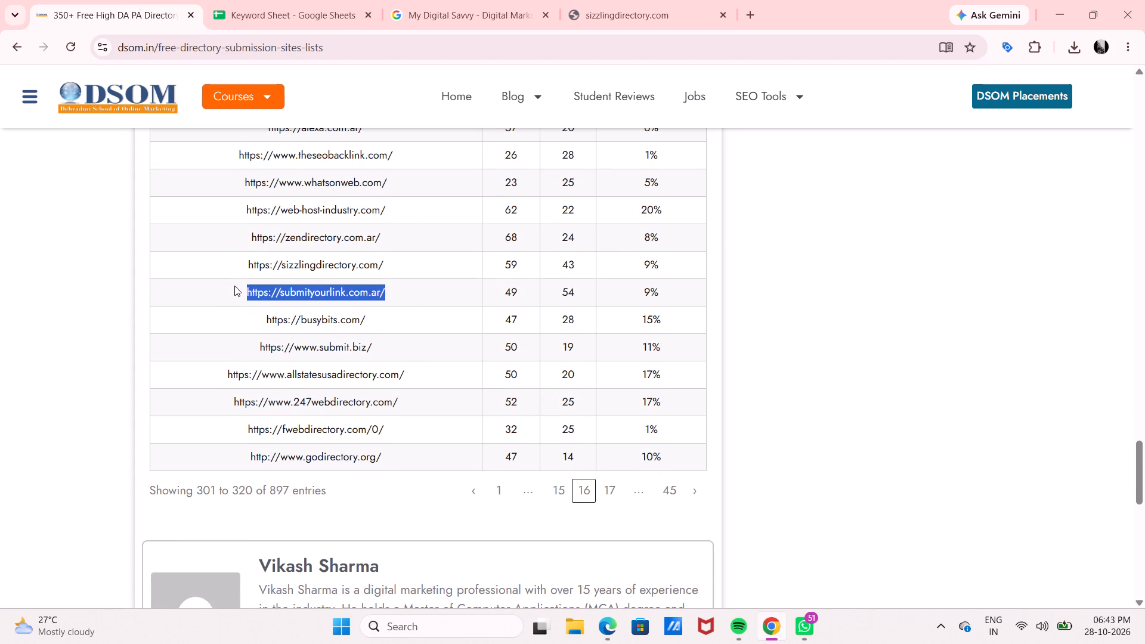
{"action": "left_click", "coordinate": [725, 16]}
{"action": "left_click", "coordinate": [571, 13]}
{"action": "key", "text": "v"}
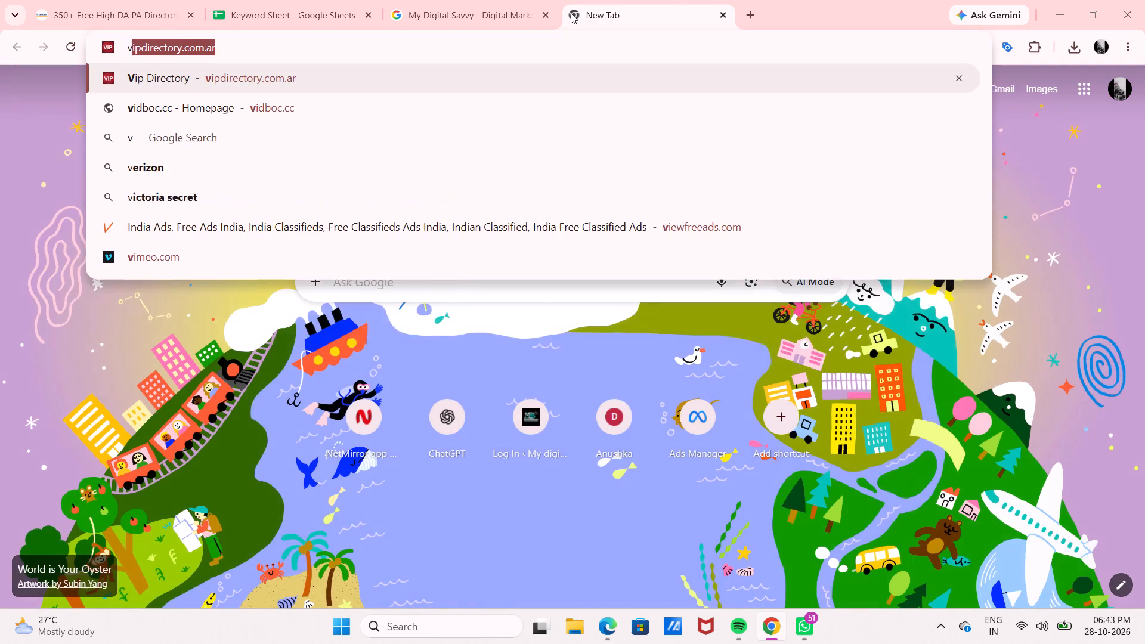
{"action": "key", "text": "BackSpace"}
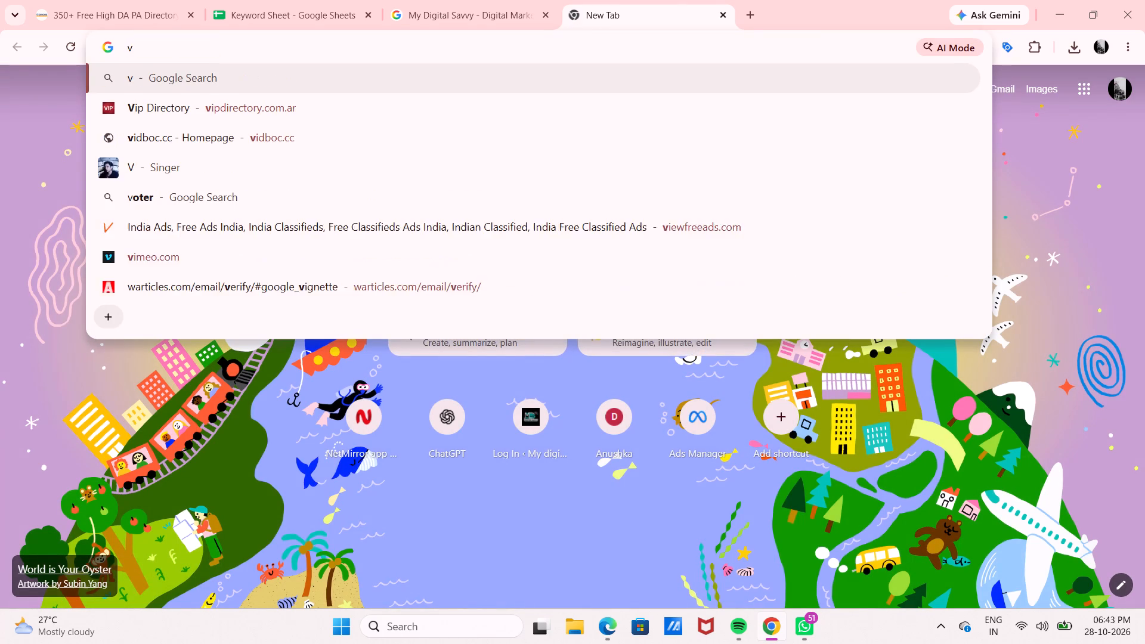
{"action": "key", "text": "BackSpace"}
{"action": "key", "text": "ctrl+v"}
{"action": "key", "text": "Return"}
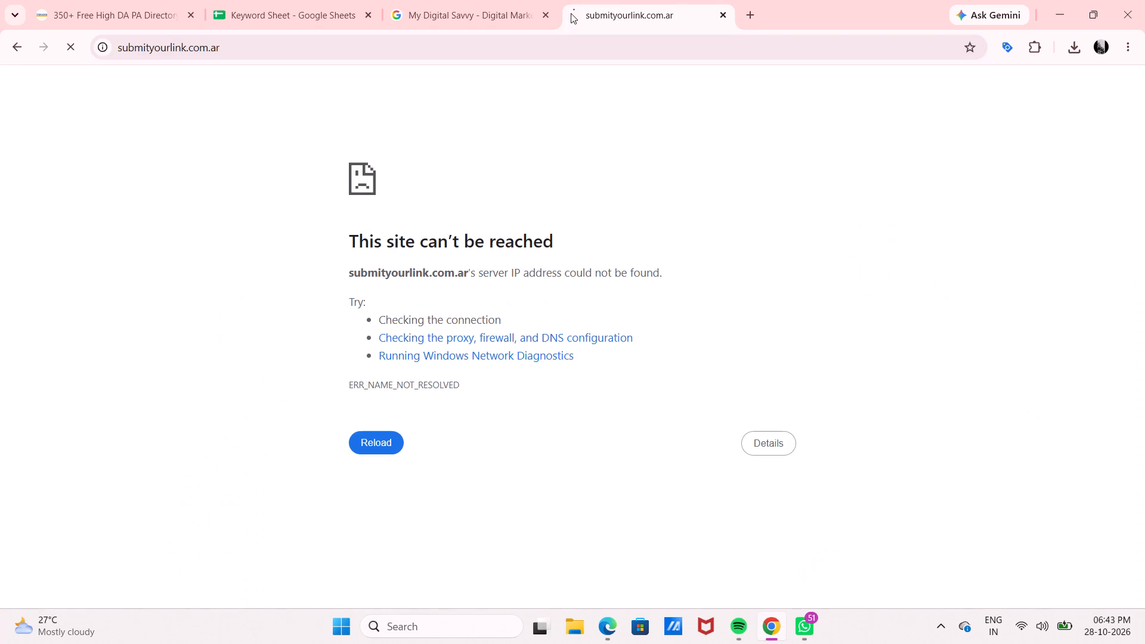
{"action": "left_click", "coordinate": [86, 0]}
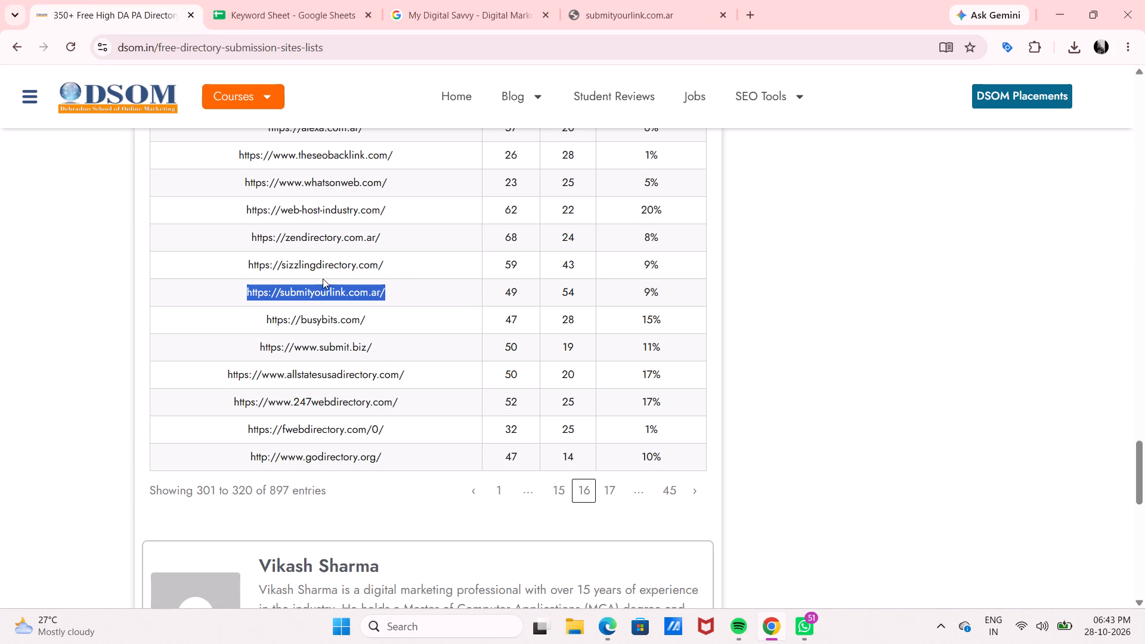
{"action": "left_click_drag", "start_coordinate": [370, 321], "coordinate": [291, 318]}
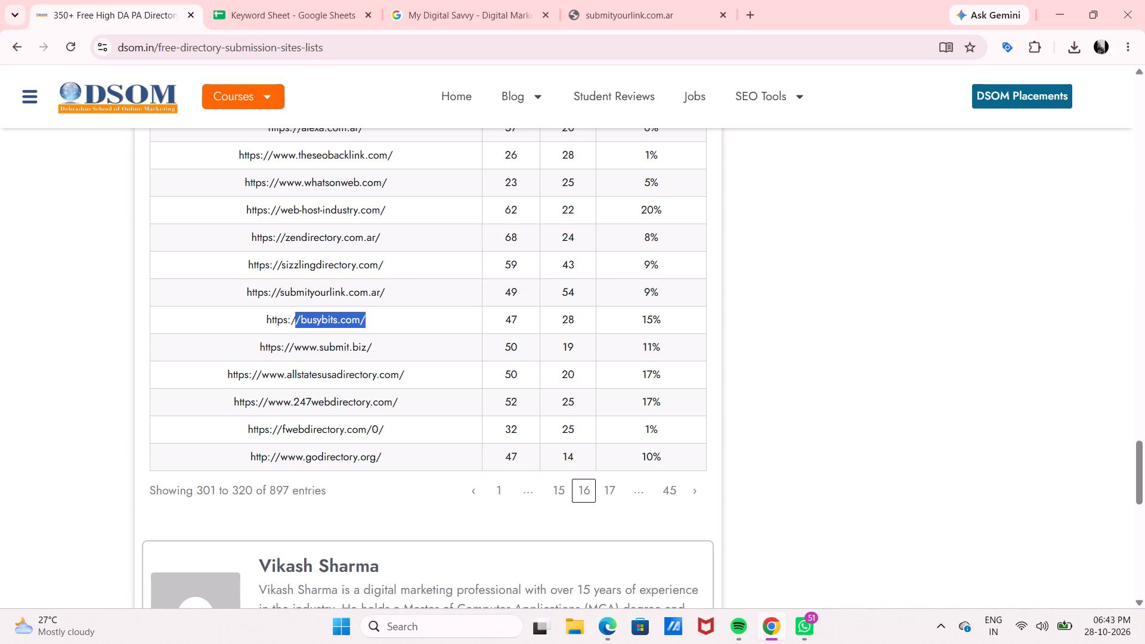
{"action": "left_click_drag", "start_coordinate": [291, 318], "coordinate": [255, 317]}
{"action": "key", "text": "ctrl+c"}
{"action": "left_click", "coordinate": [726, 18]}
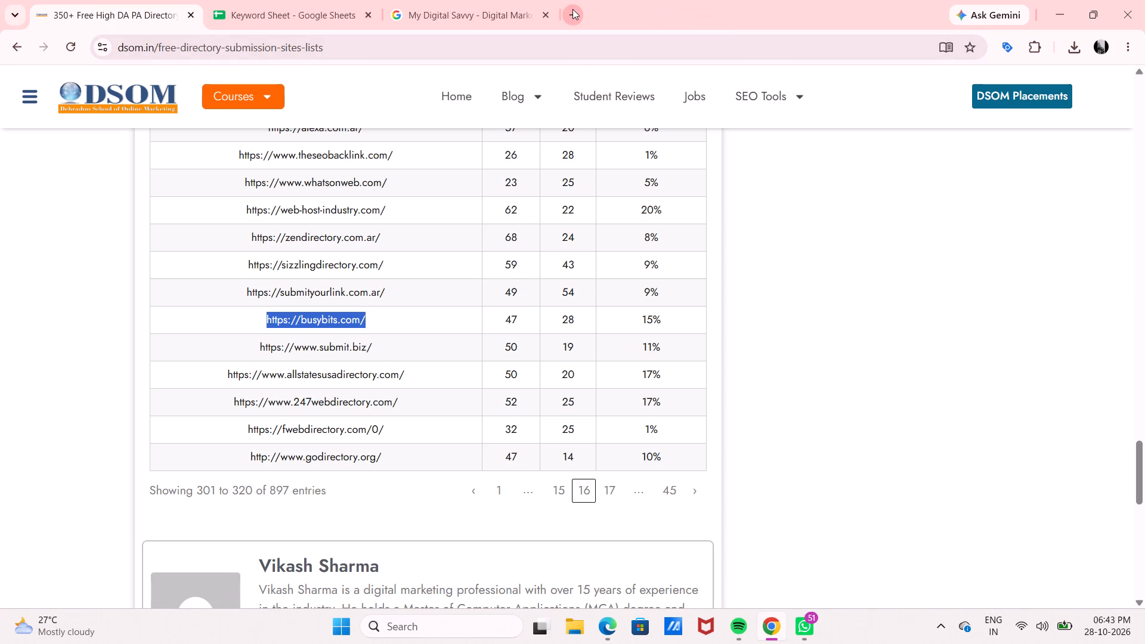
{"action": "left_click", "coordinate": [572, 9]}
{"action": "key", "text": "ctrl+v"}
{"action": "key", "text": "Return"}
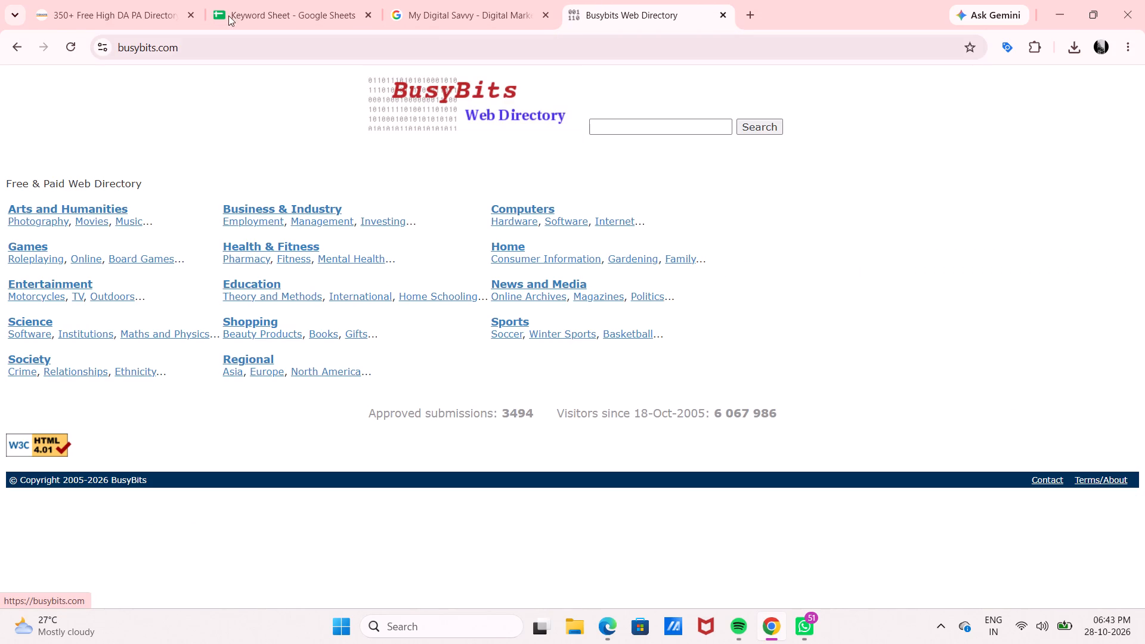
{"action": "left_click", "coordinate": [141, 6]}
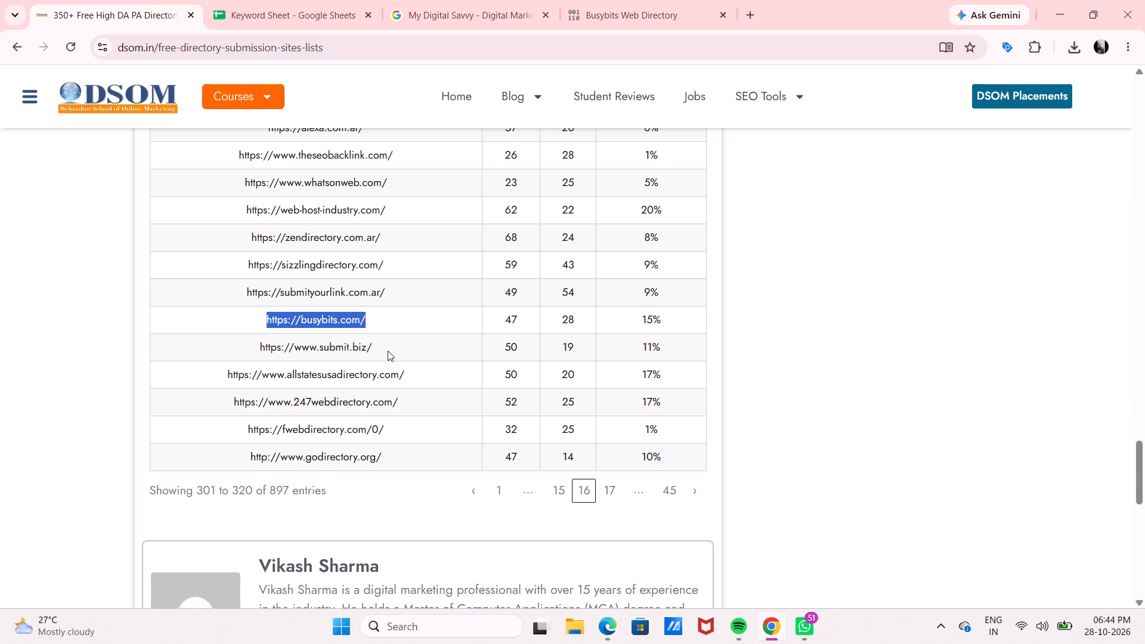
{"action": "left_click_drag", "start_coordinate": [385, 352], "coordinate": [258, 355]}
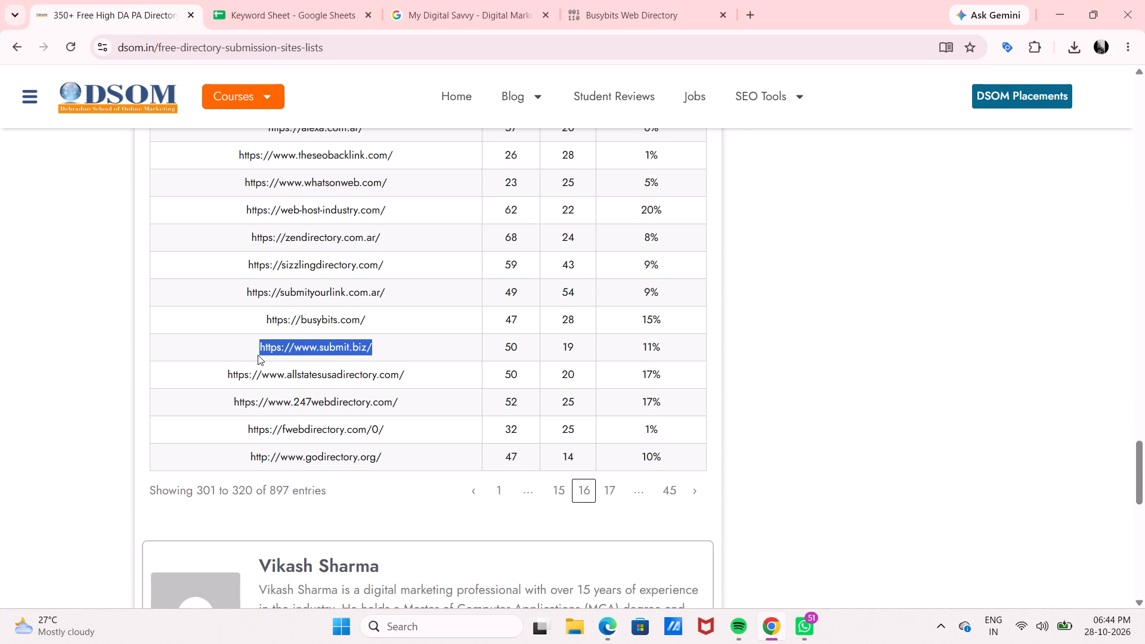
{"action": "left_click_drag", "start_coordinate": [258, 355], "coordinate": [255, 355]}
{"action": "key", "text": "ctrl+c"}
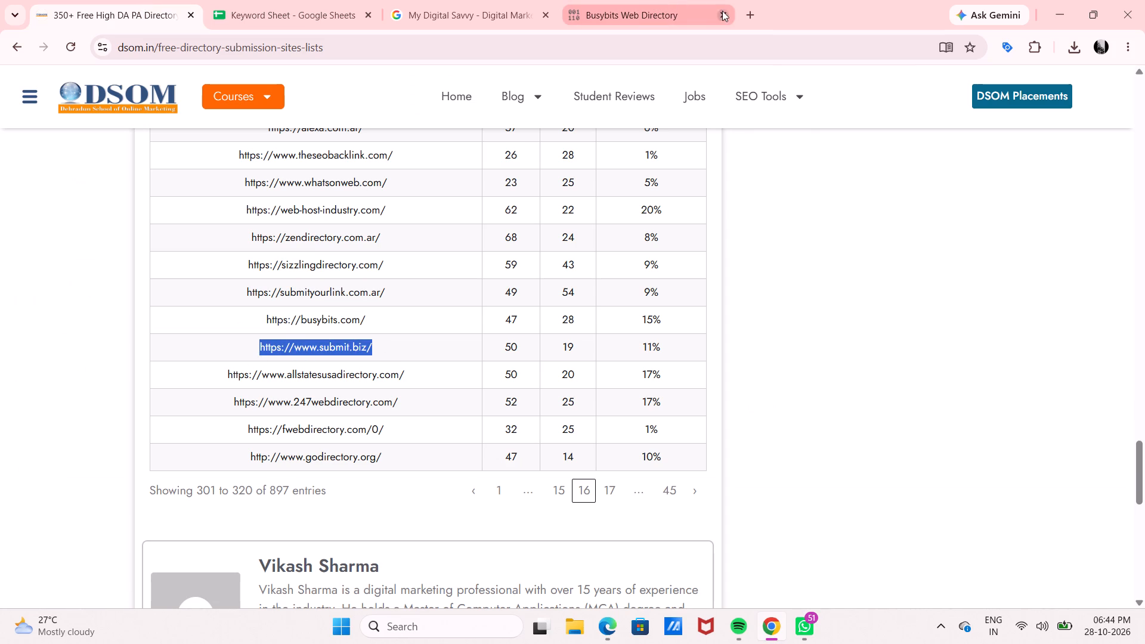
{"action": "left_click", "coordinate": [722, 14]}
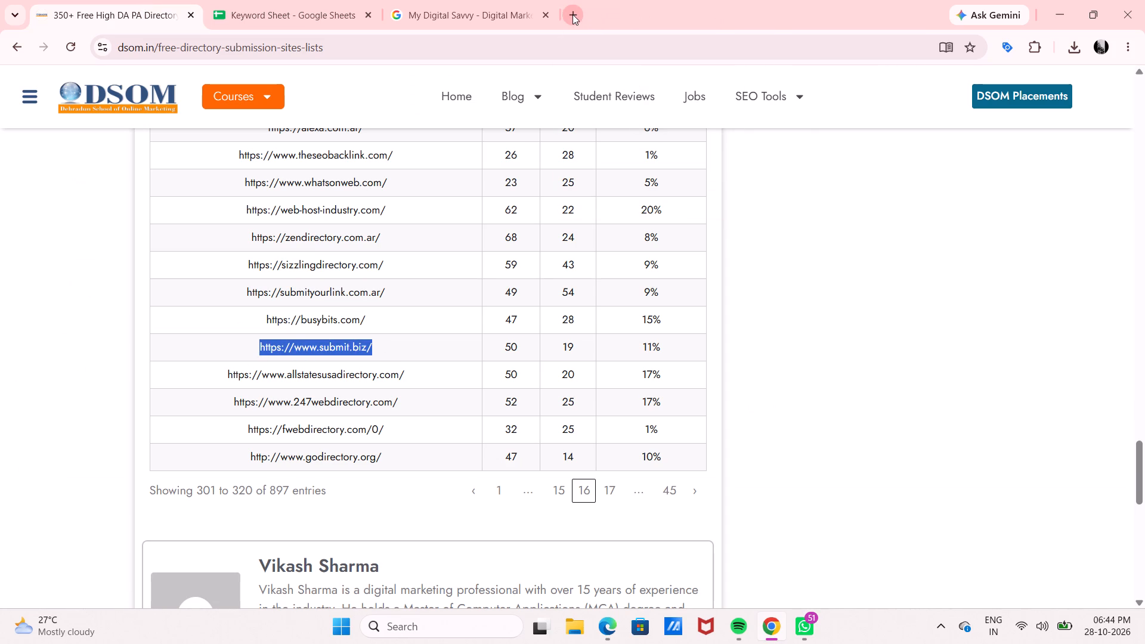
{"action": "left_click", "coordinate": [572, 14]}
{"action": "key", "text": "ctrl+v"}
{"action": "key", "text": "Return"}
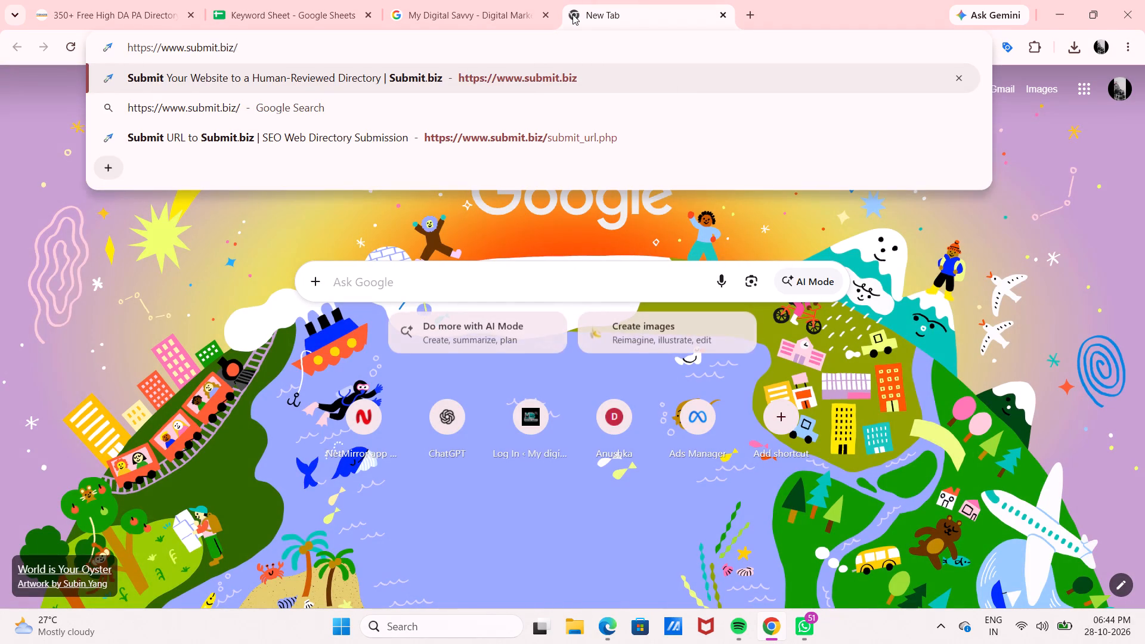